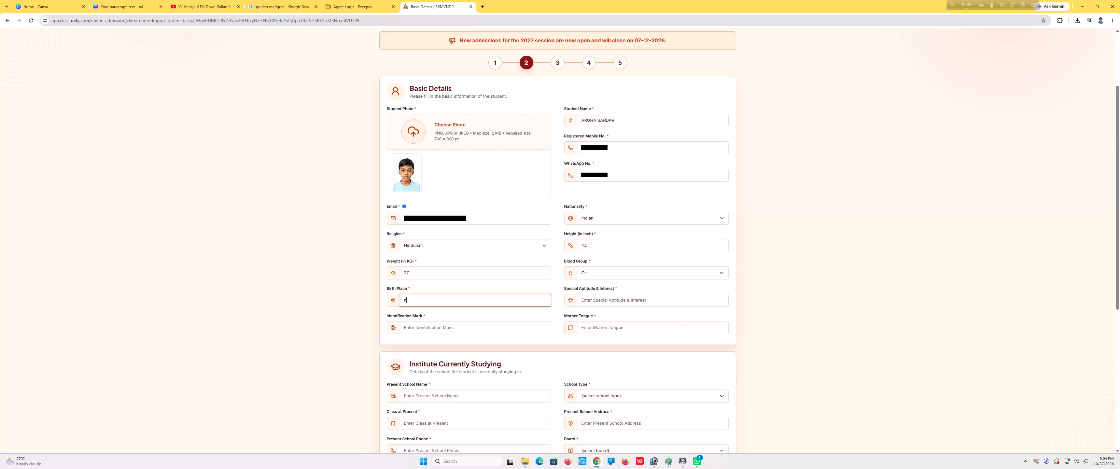
Enter N R S MEDICAL COLLEGE as the student's birth place.
key(BackSpace)
key(n)
key(space)
text(R)
key(space)
key(s)
text(ME)
key(BackSpace)
key(BackSpace)
key(space)
text(MEDI)
text(CA)
text(L COLL)
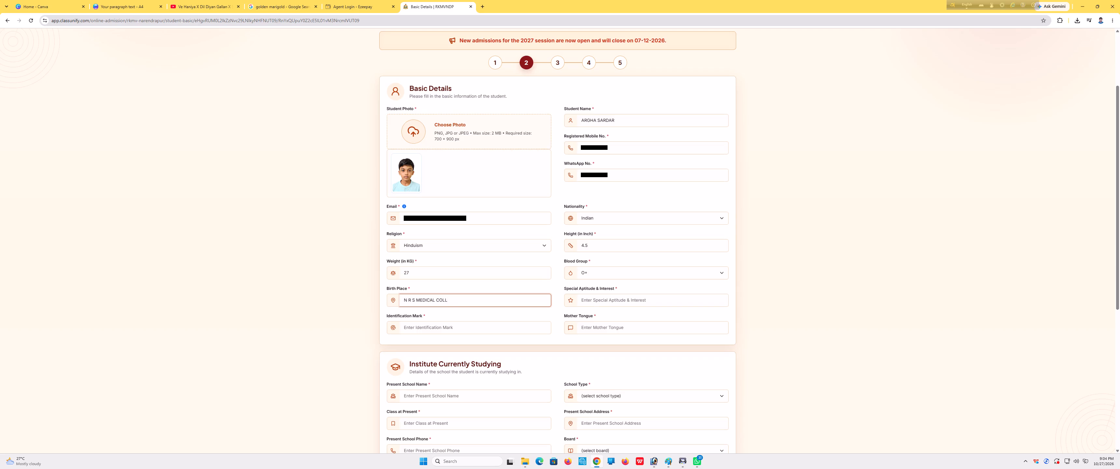
text(EGE)
Enter BENGALI as the student's mother tongue.
click(595, 302)
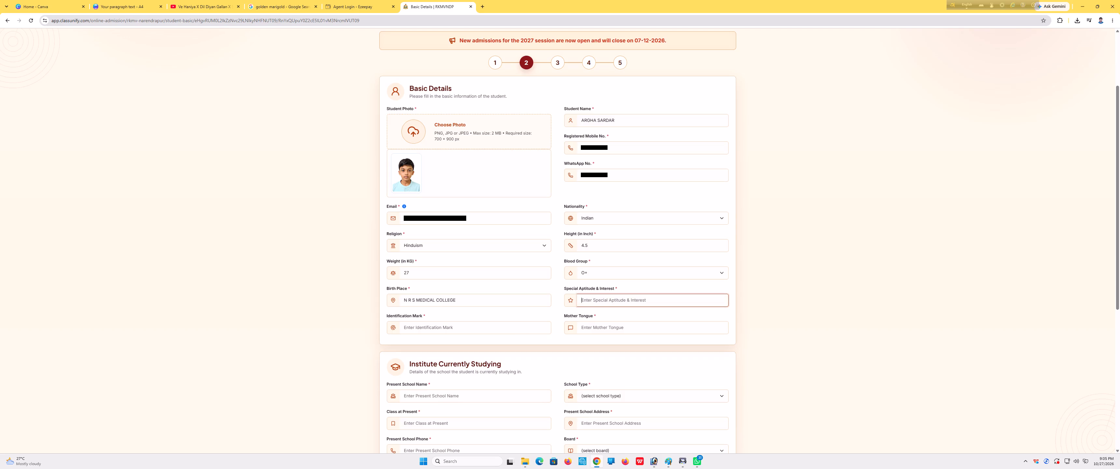
click(595, 330)
text(BENGALI)
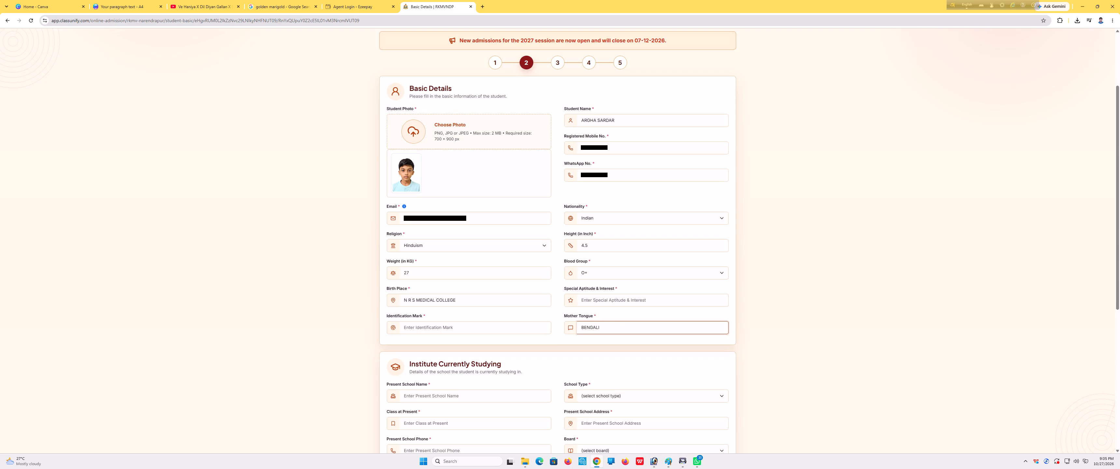
Begin the student's identification mark with the words MOLE IN.
click(482, 330)
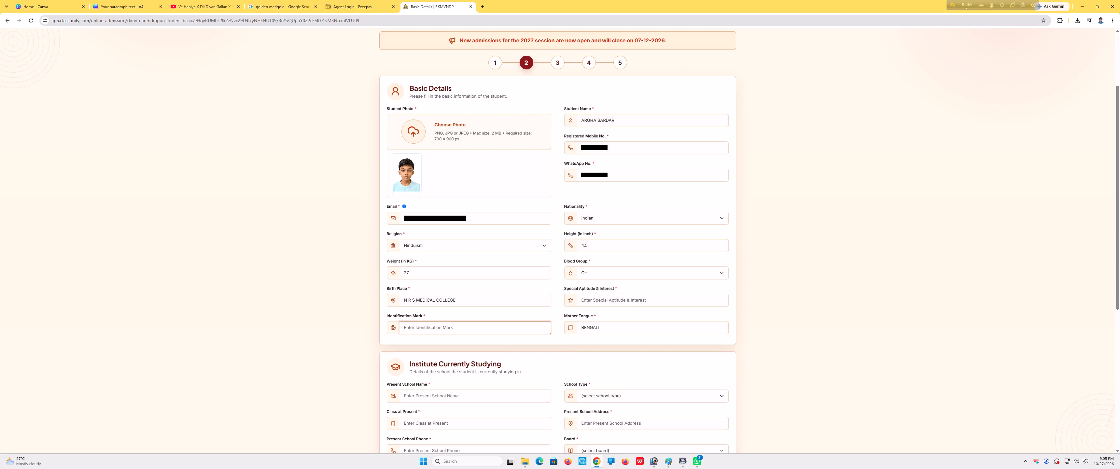
text(MOLE IN)
key(space)
Search Google for "mole in neck" in a new browser tab to check the wording.
click(485, 7)
click(532, 124)
text(MOLE IN)
key(space)
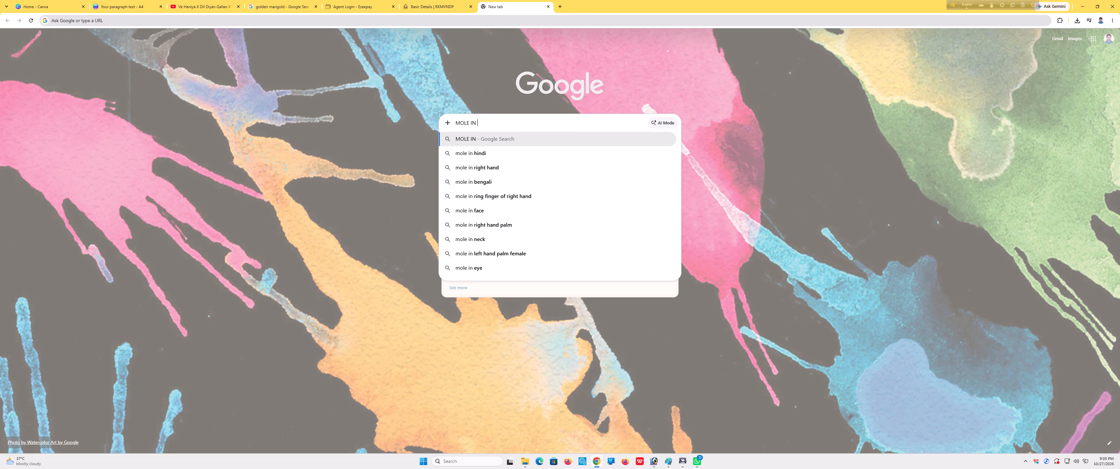
text(NICK)
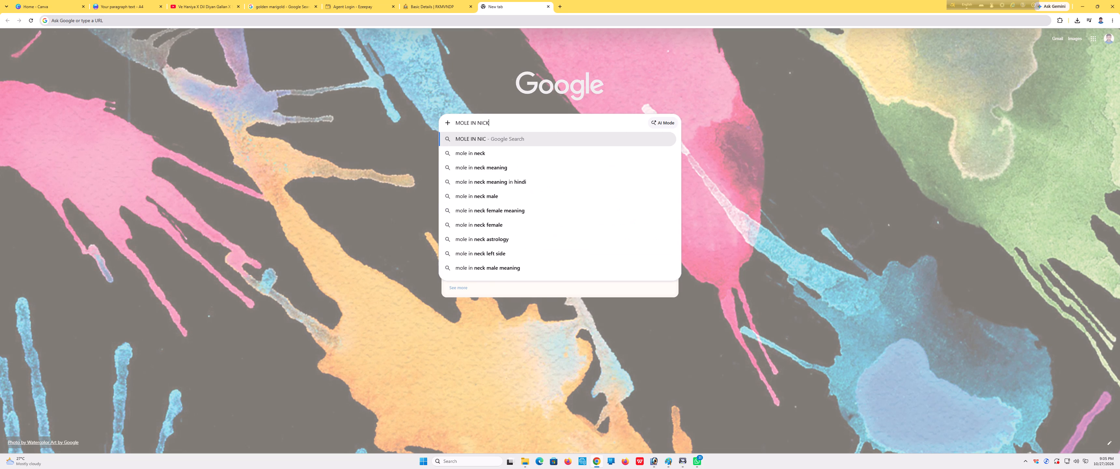
click(523, 154)
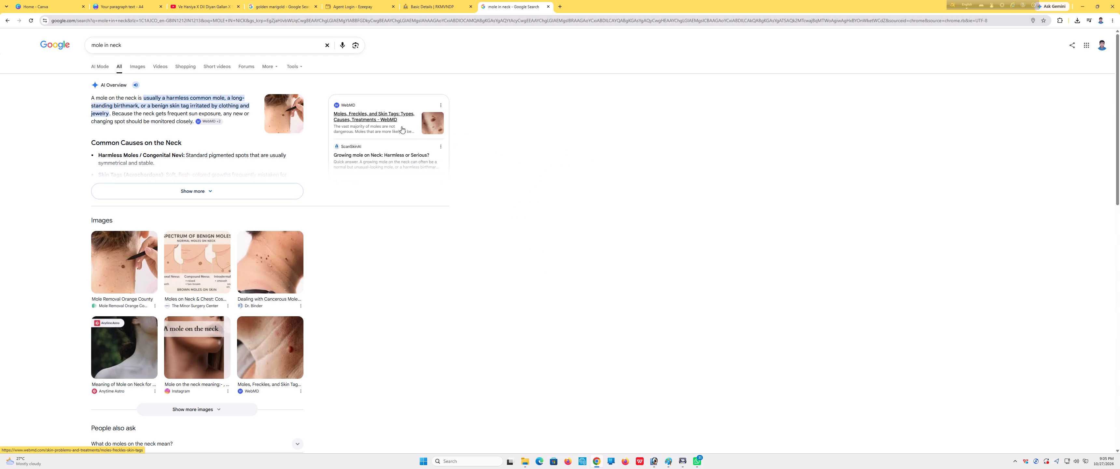
Return to the admission form and complete the identification mark as MOLE IN NECK.
click(418, 3)
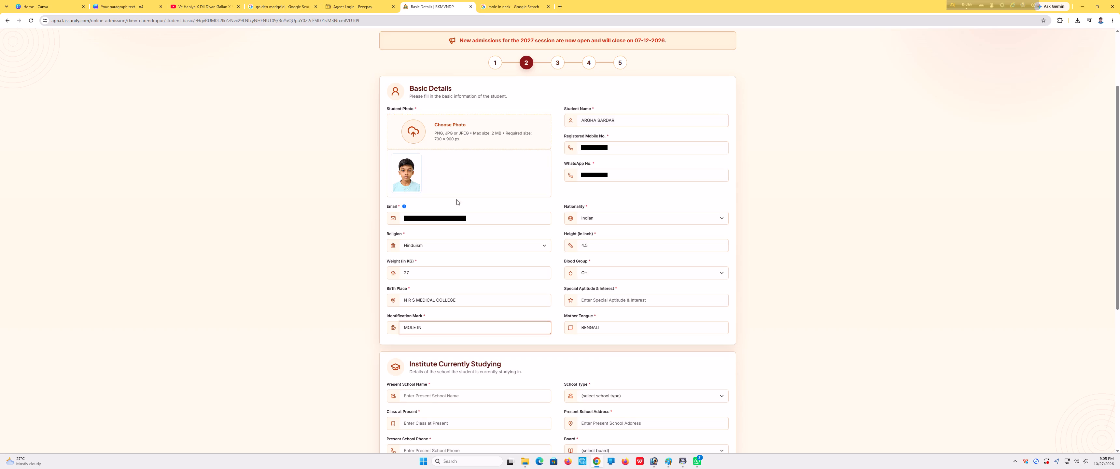
text(NECK)
Enter YOGA as the student's special aptitude and interest.
click(573, 300)
click(567, 300)
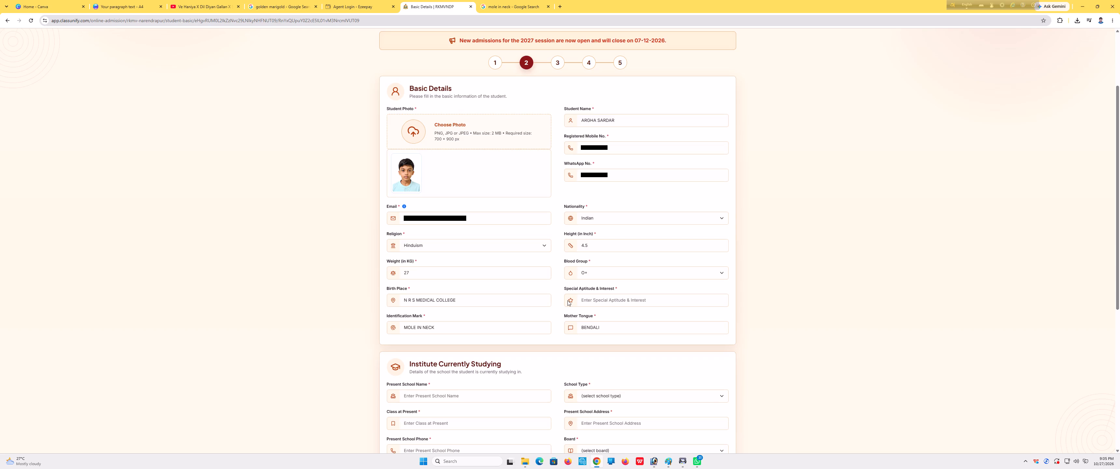
click(568, 301)
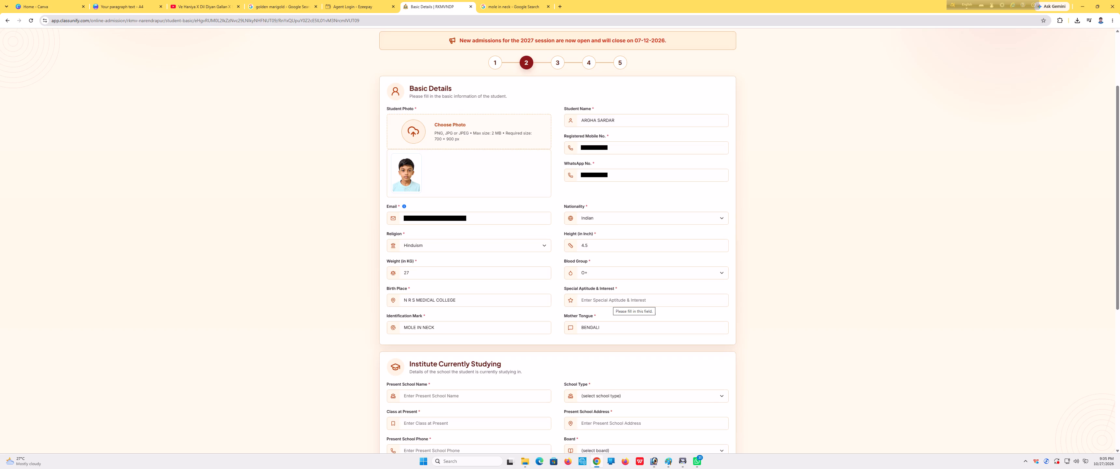
click(610, 302)
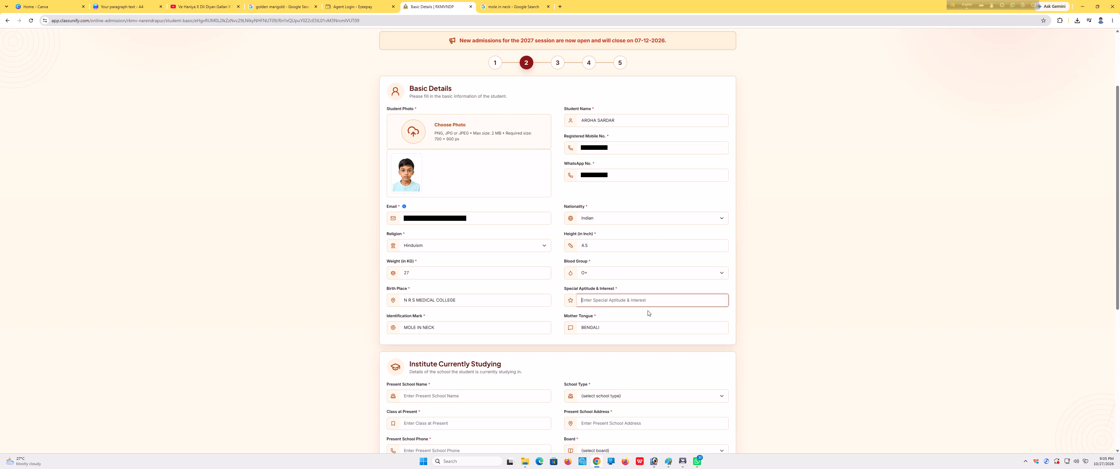
text(YOGA)
Enter SRI SARADA ACADEMY as the present school name in the Institute Currently Studying section.
scroll(646, 316, down, 3)
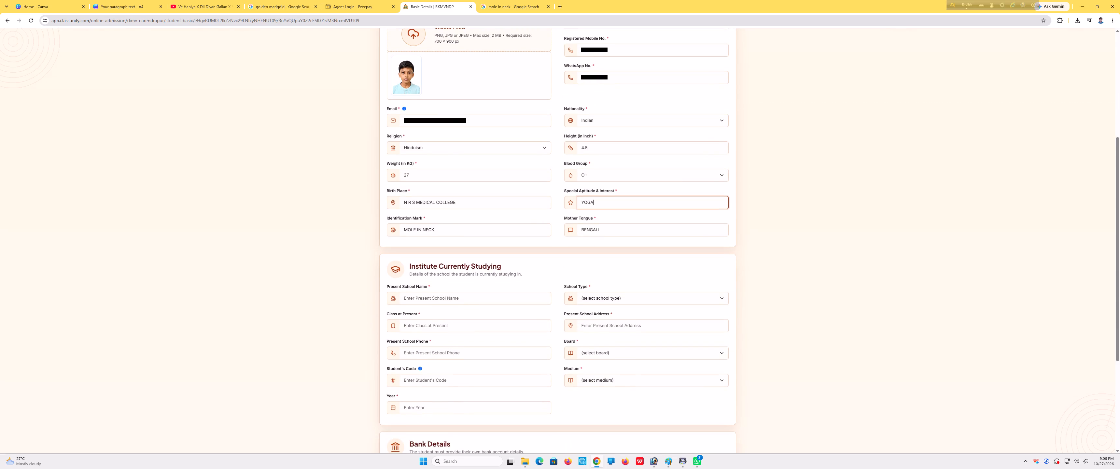
click(468, 297)
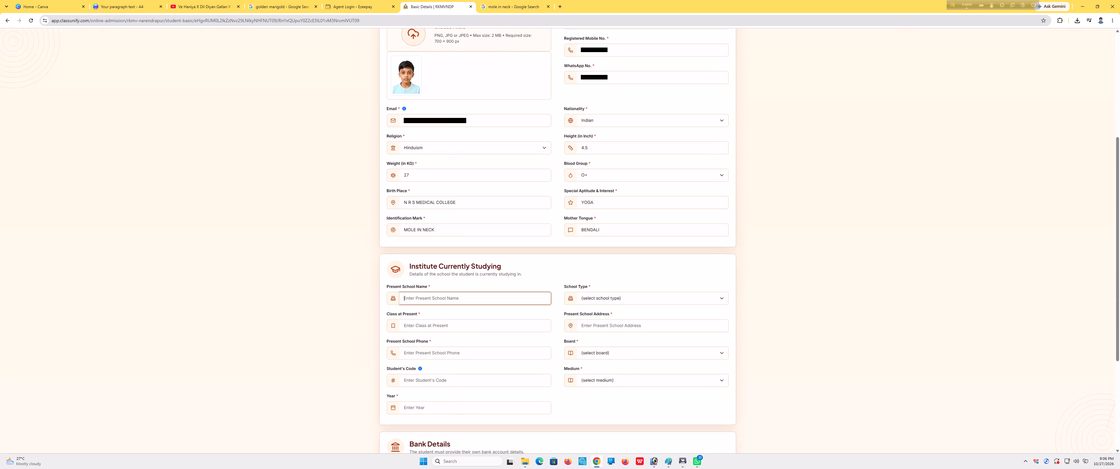
text(SH)
text(RI)
key(space)
key(BackSpace)
key(BackSpace)
key(BackSpace)
key(BackSpace)
text(RI)
key(space)
text(SARA)
text(DA)
key(space)
text(ACA)
text(DE)
text(MY)
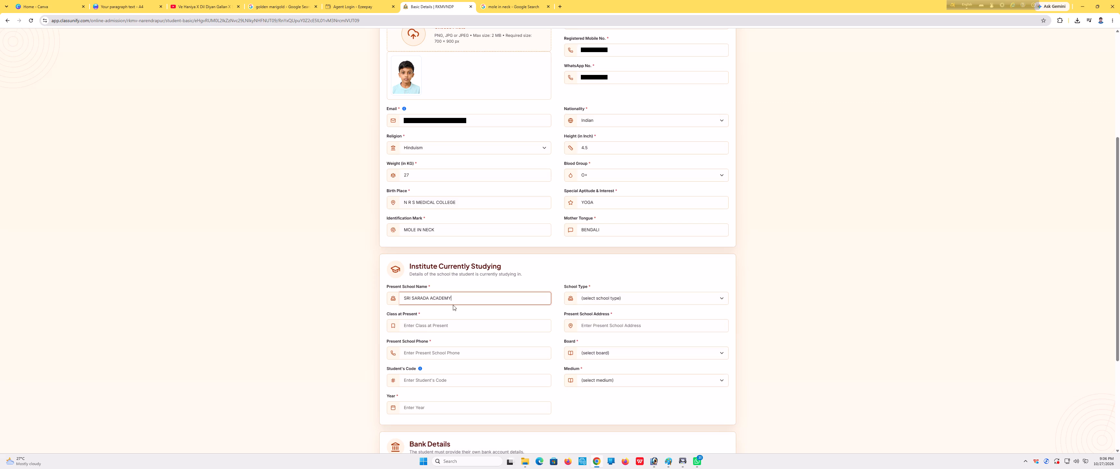
Set the present school's type to Private and the student's class at present to 8.
click(598, 295)
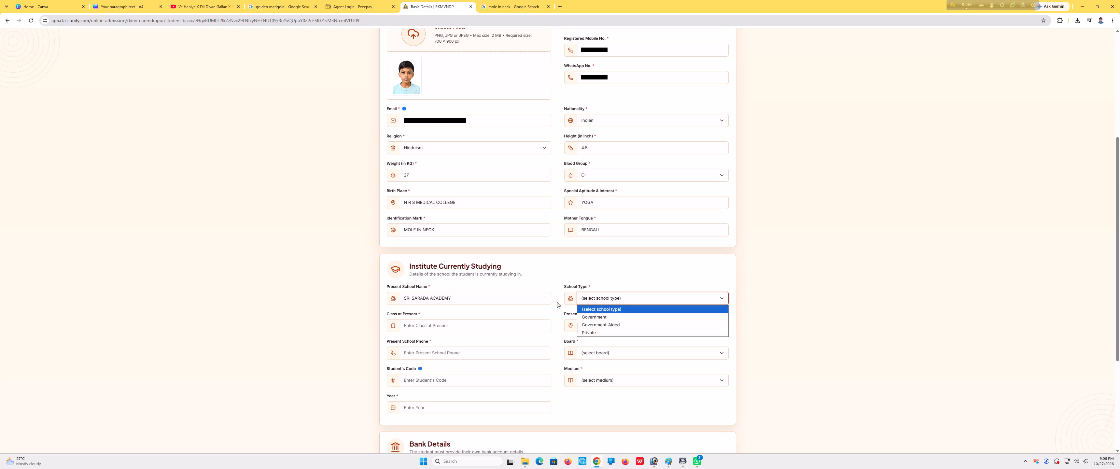
click(638, 330)
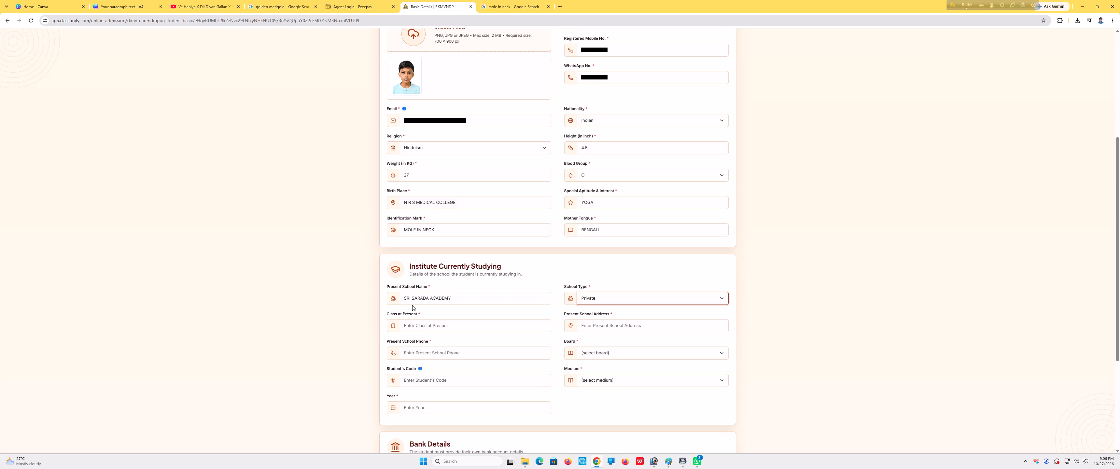
click(471, 325)
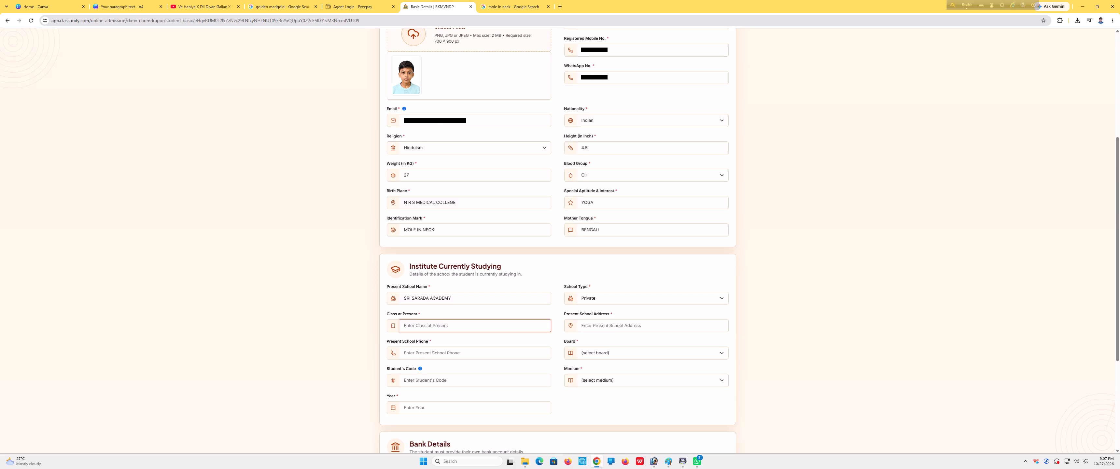
key(8)
Enter the present school's full address, including its locality, city and postal code.
click(637, 326)
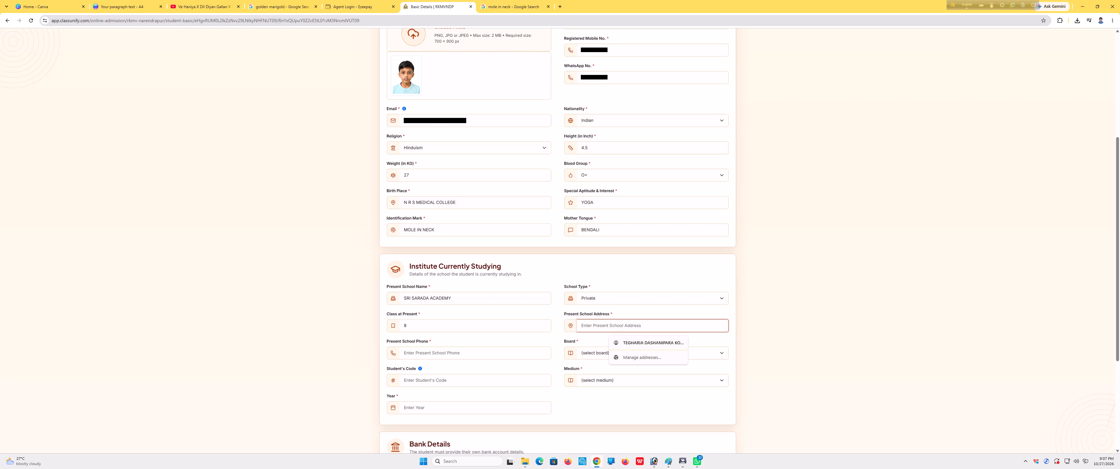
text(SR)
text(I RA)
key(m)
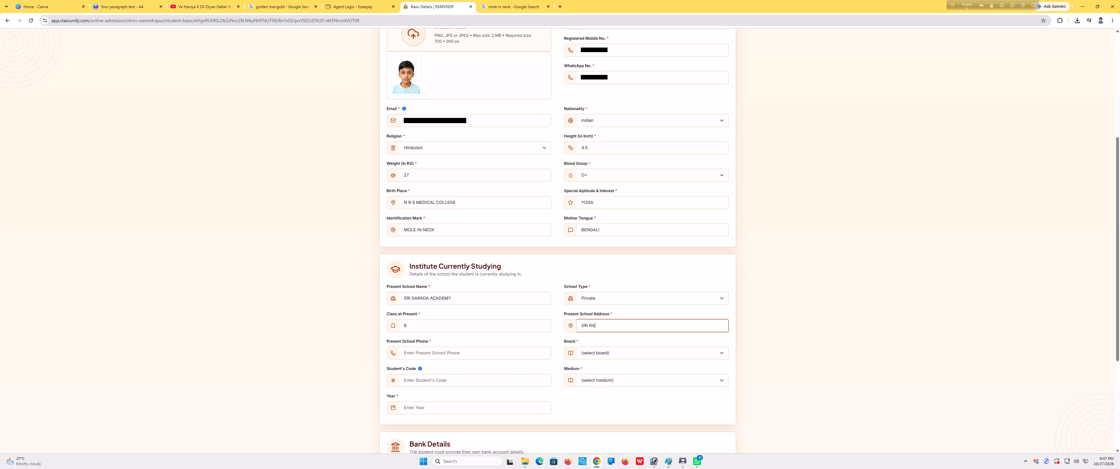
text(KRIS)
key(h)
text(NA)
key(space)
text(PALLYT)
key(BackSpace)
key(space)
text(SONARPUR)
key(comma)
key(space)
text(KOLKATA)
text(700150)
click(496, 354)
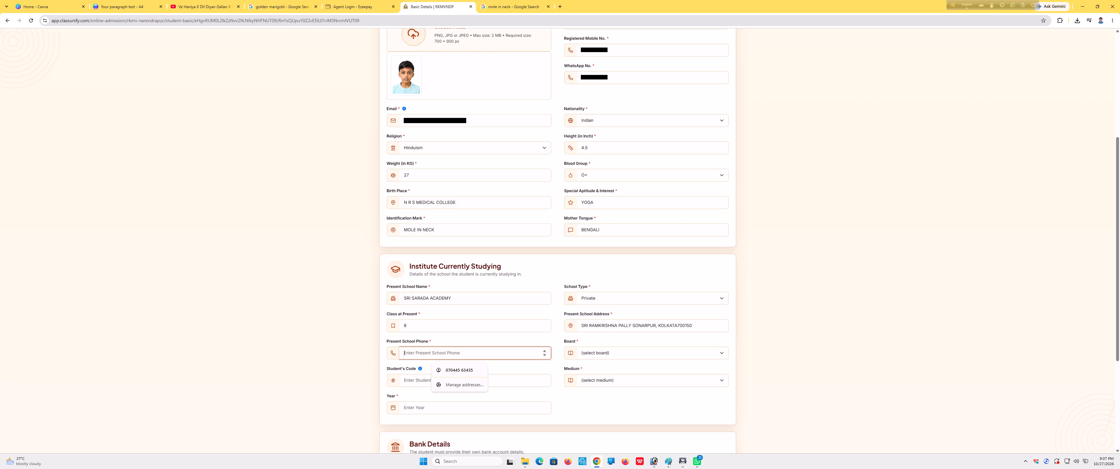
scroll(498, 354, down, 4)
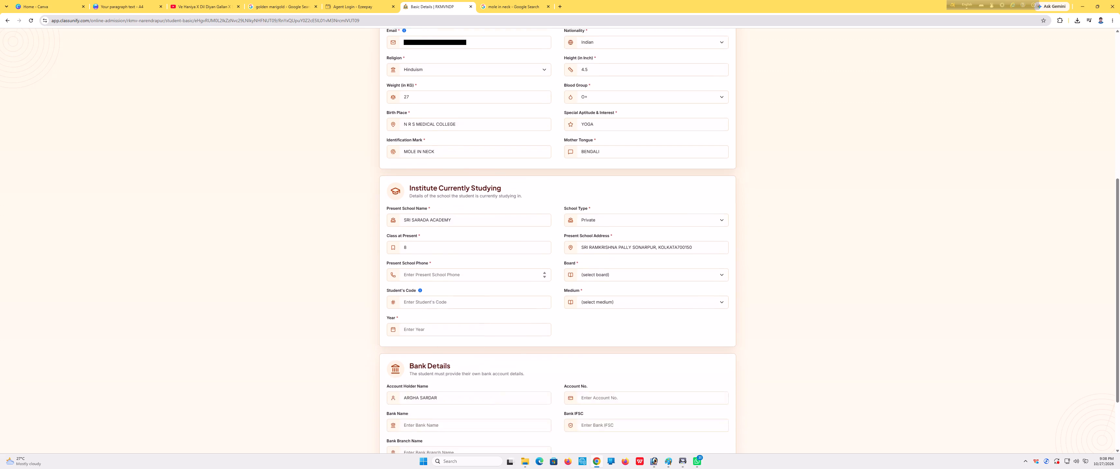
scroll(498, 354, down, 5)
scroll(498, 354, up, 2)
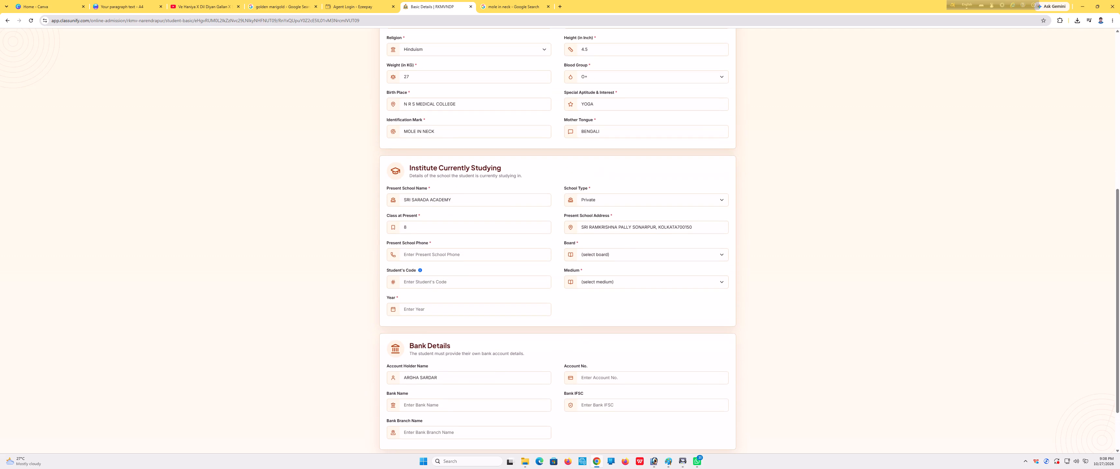
Open the board choices for the student's present school.
click(632, 256)
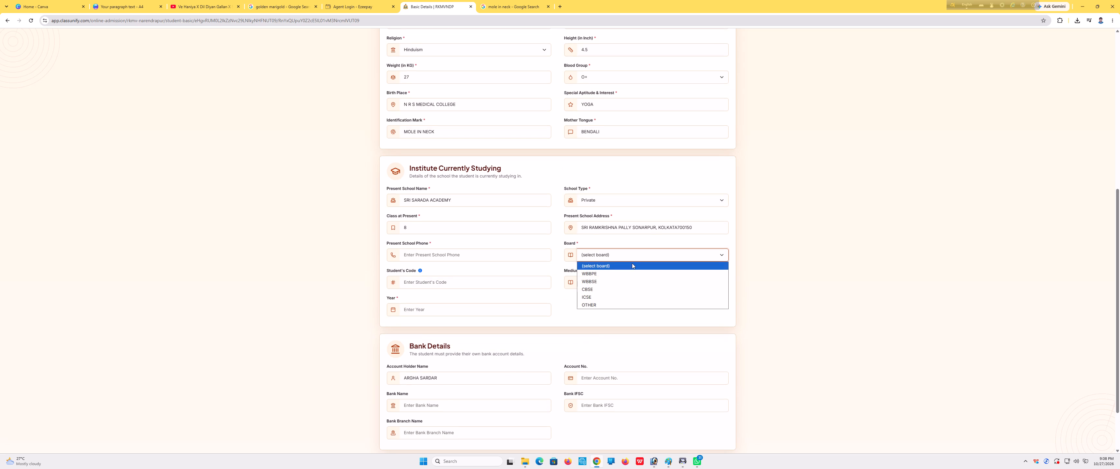
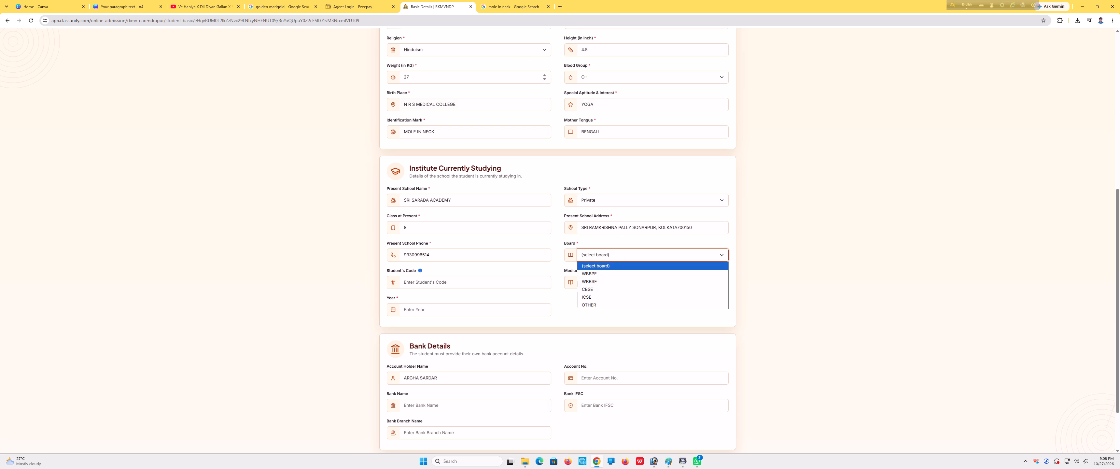
Search the web for WBBPE to look up that school board.
click(527, 4)
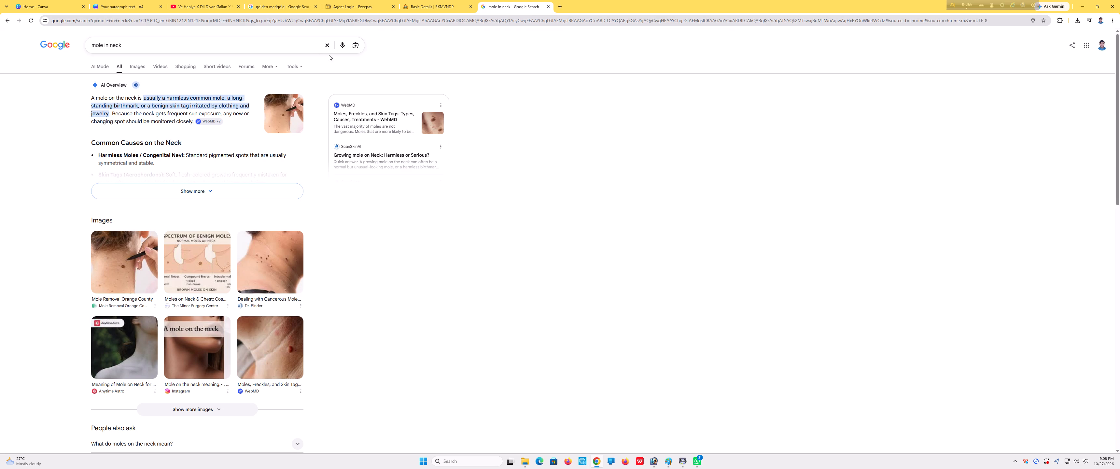
click(323, 45)
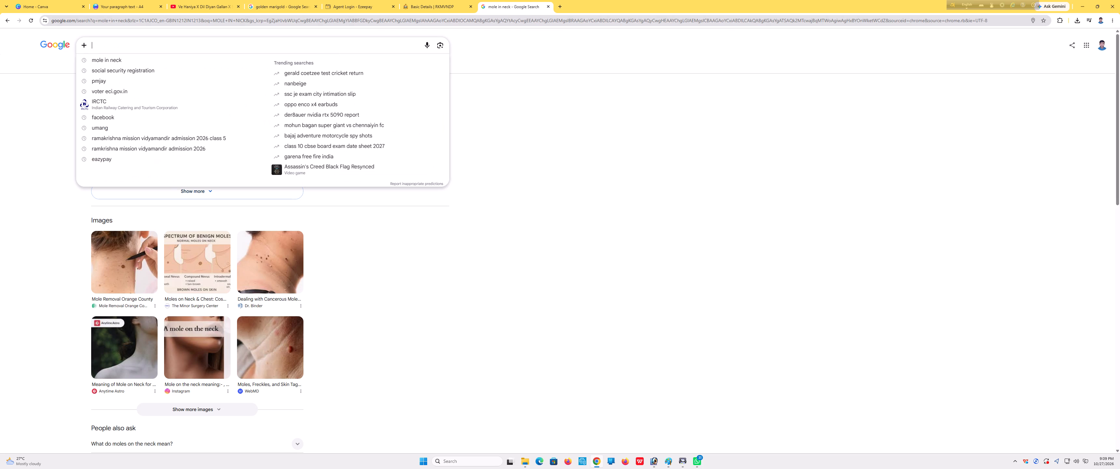
text(WBBP)
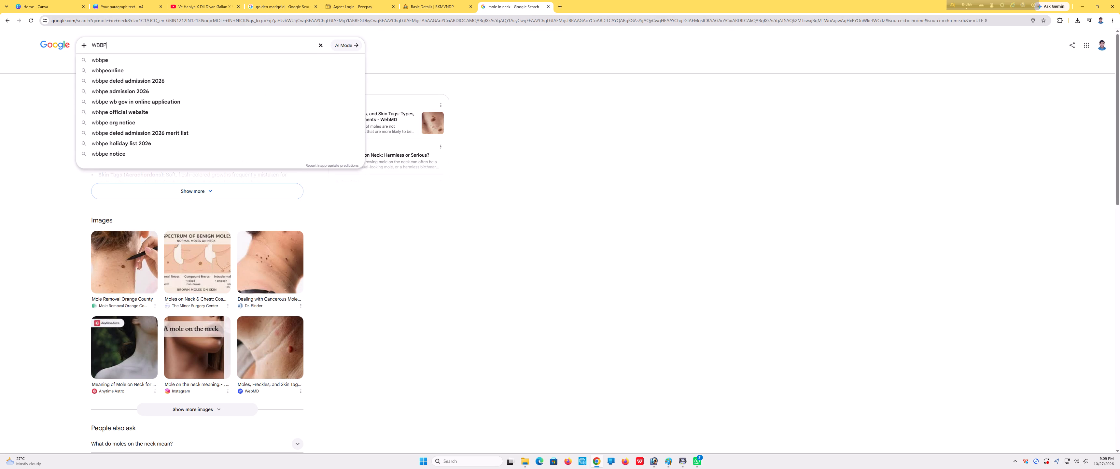
key(e)
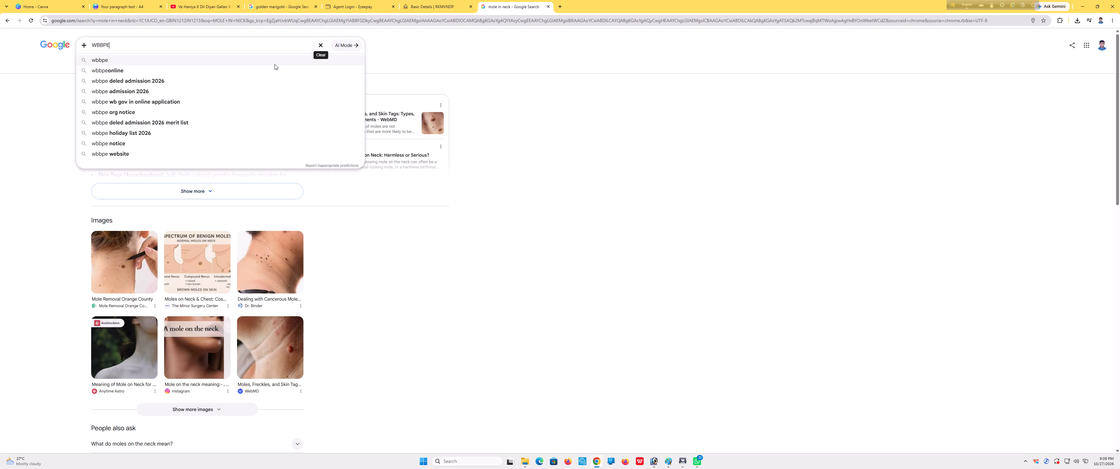
click(274, 64)
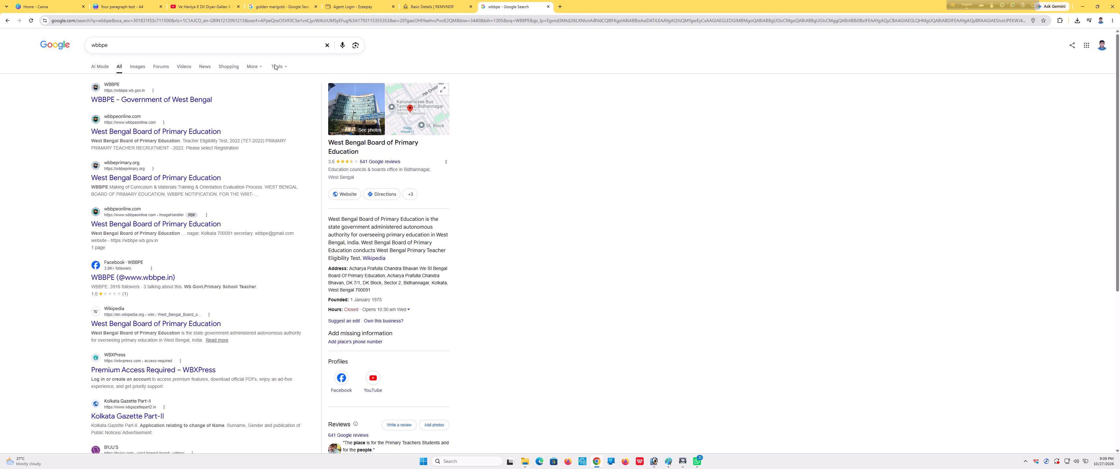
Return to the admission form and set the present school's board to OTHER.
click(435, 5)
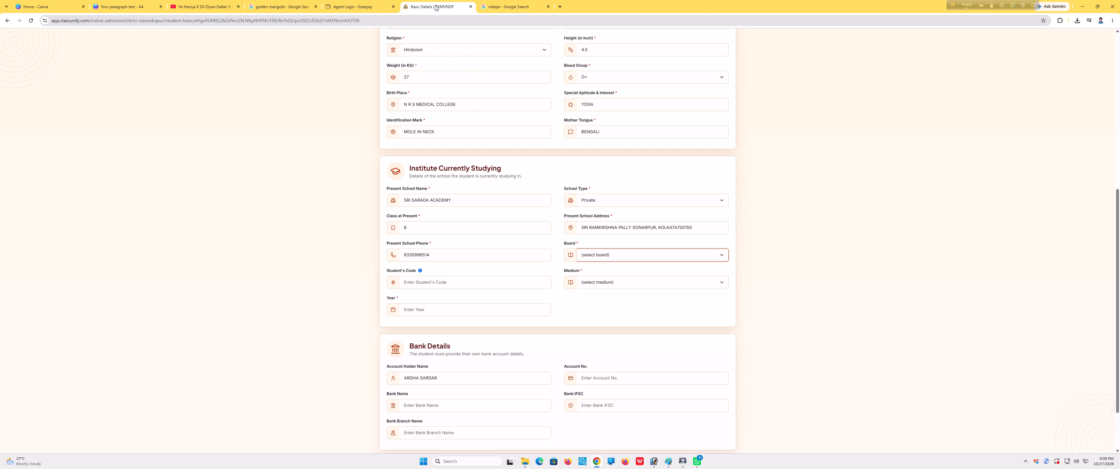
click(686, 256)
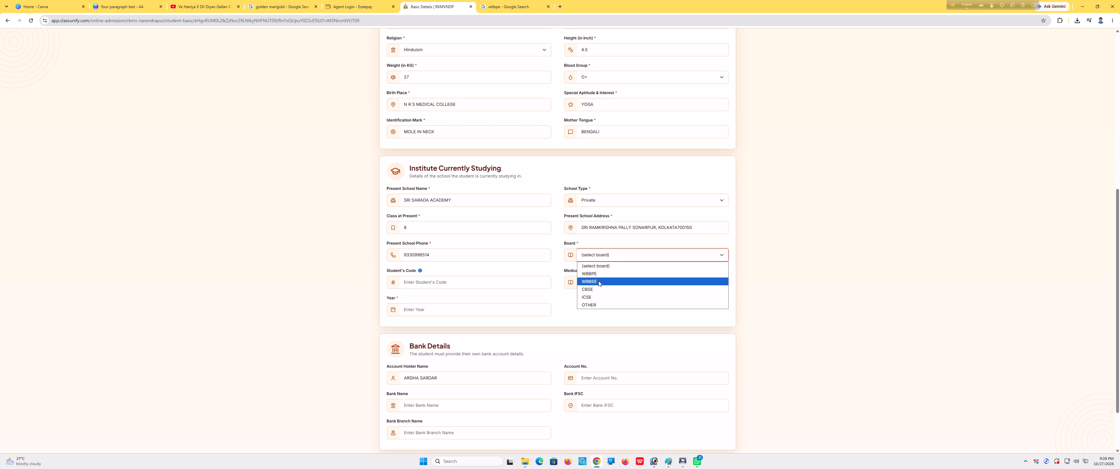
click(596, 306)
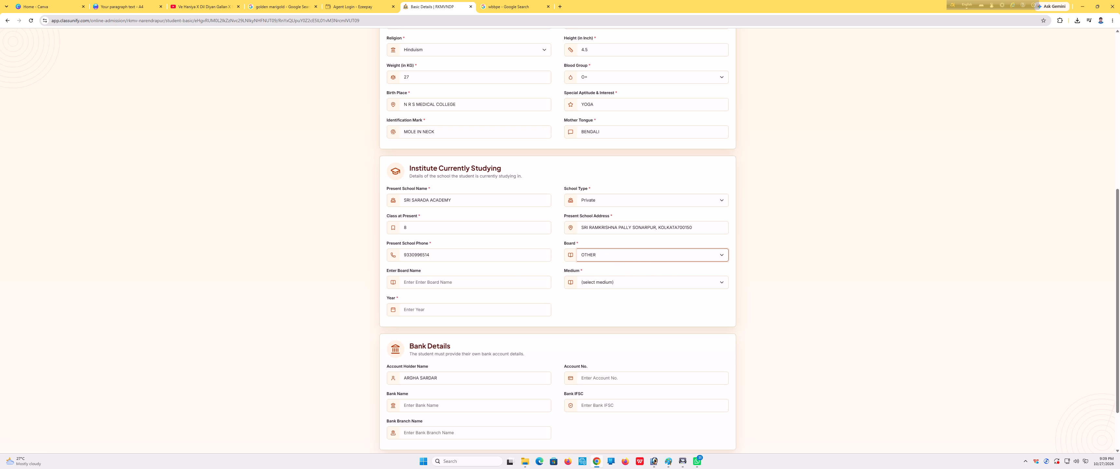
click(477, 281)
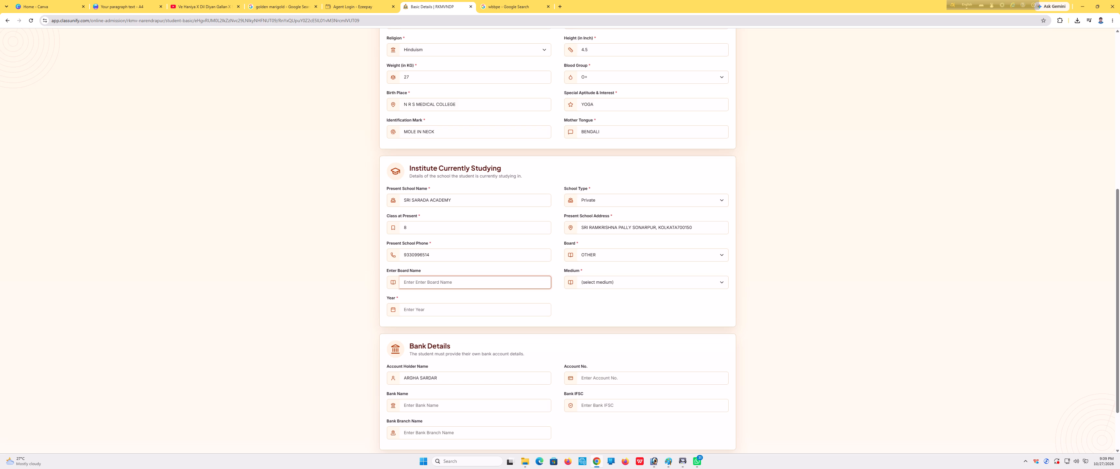
Set the present school's medium of instruction to English Medium.
click(673, 280)
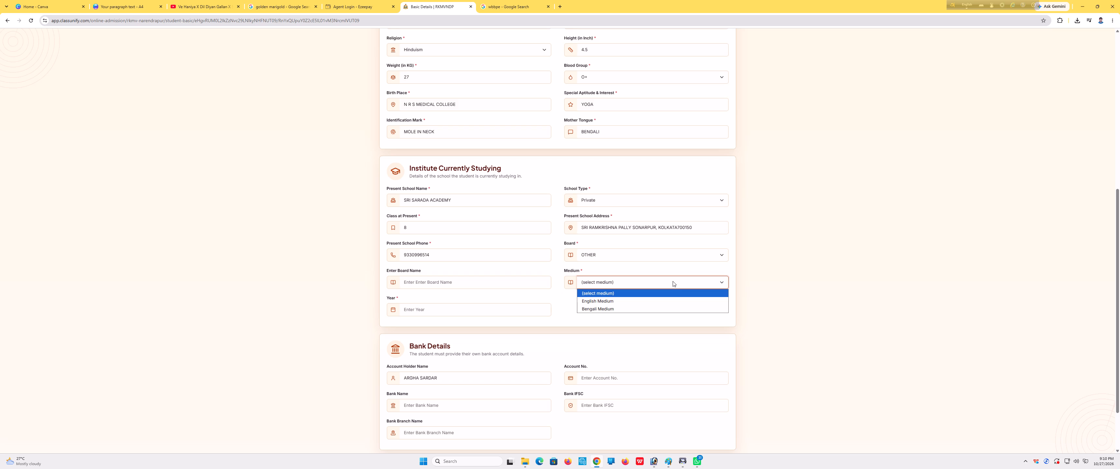
click(673, 300)
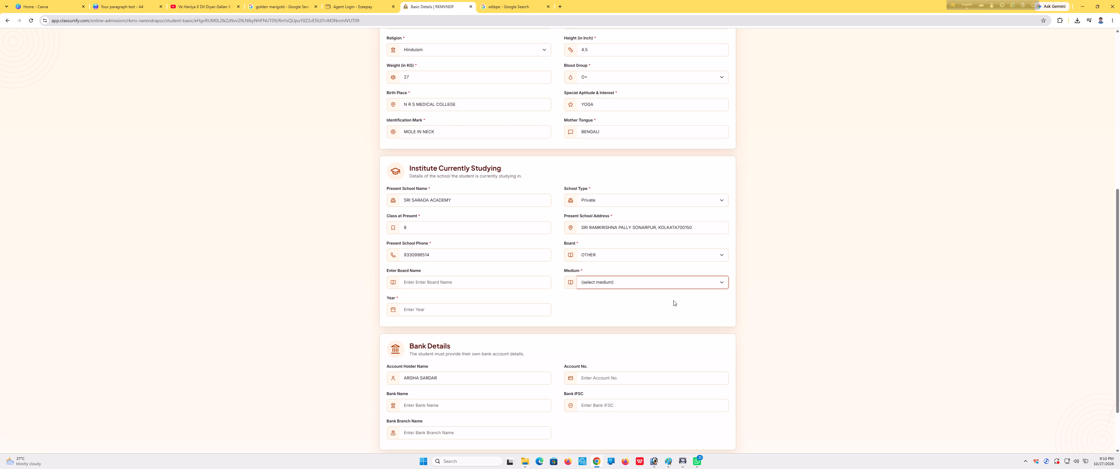
Review the admission form's entries and remaining blank fields, from the personal details through to Bank Details.
click(520, 315)
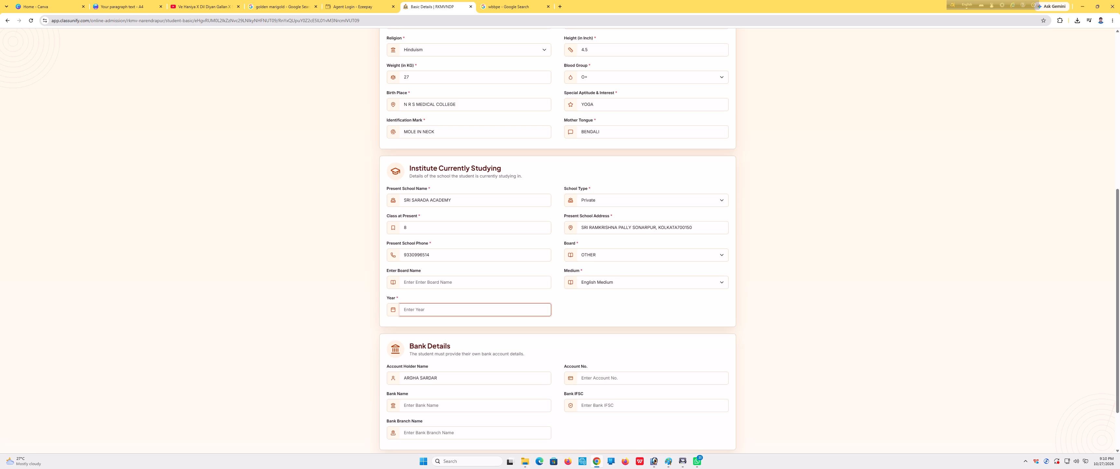
scroll(520, 315, down, 5)
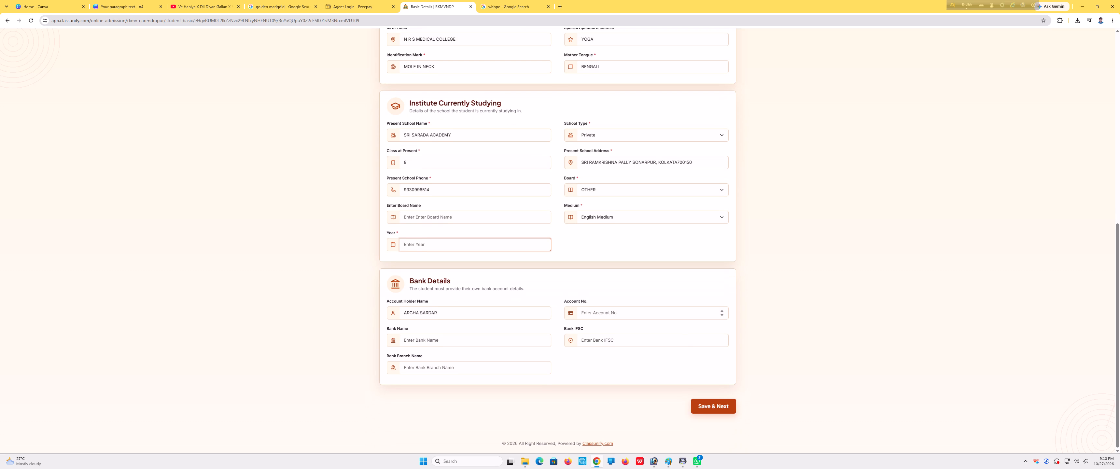
click(637, 316)
scroll(637, 316, up, 4)
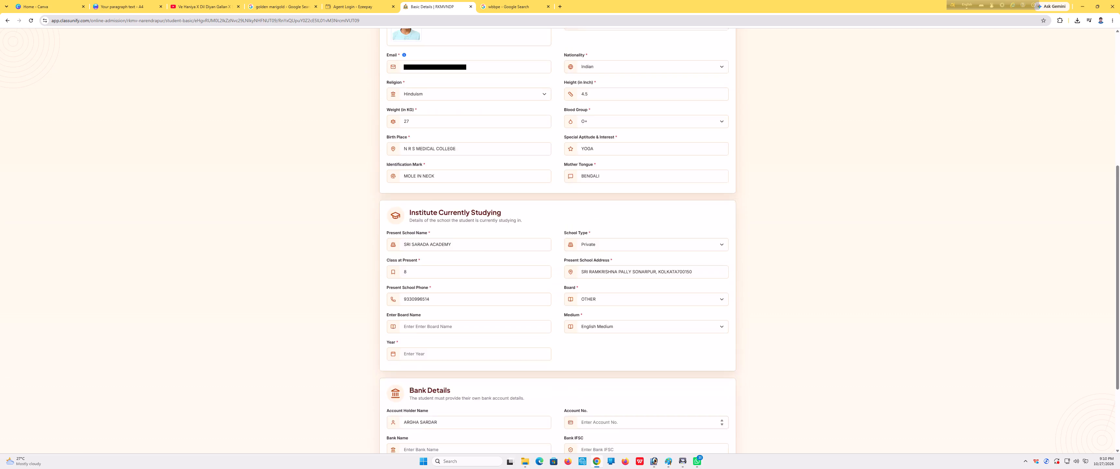
scroll(637, 316, down, 5)
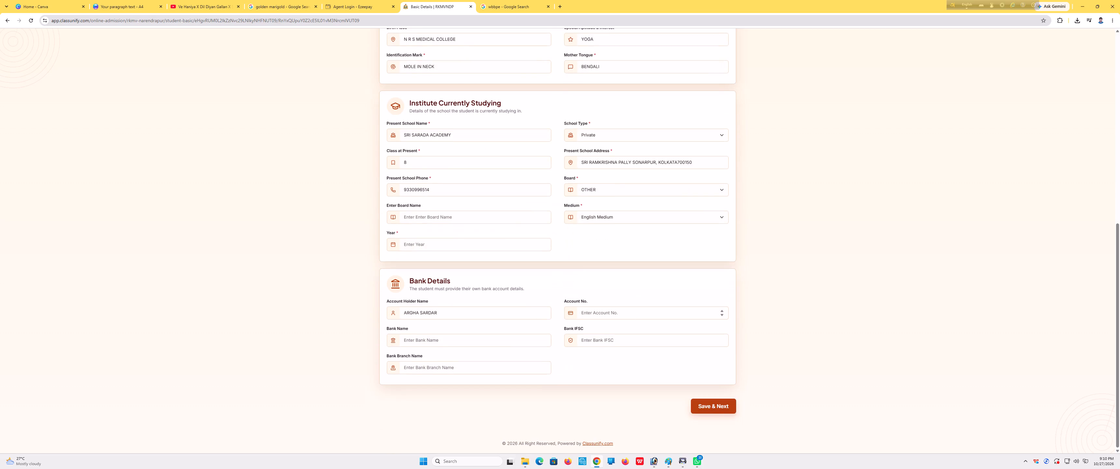
click(532, 309)
click(514, 315)
scroll(596, 320, up, 9)
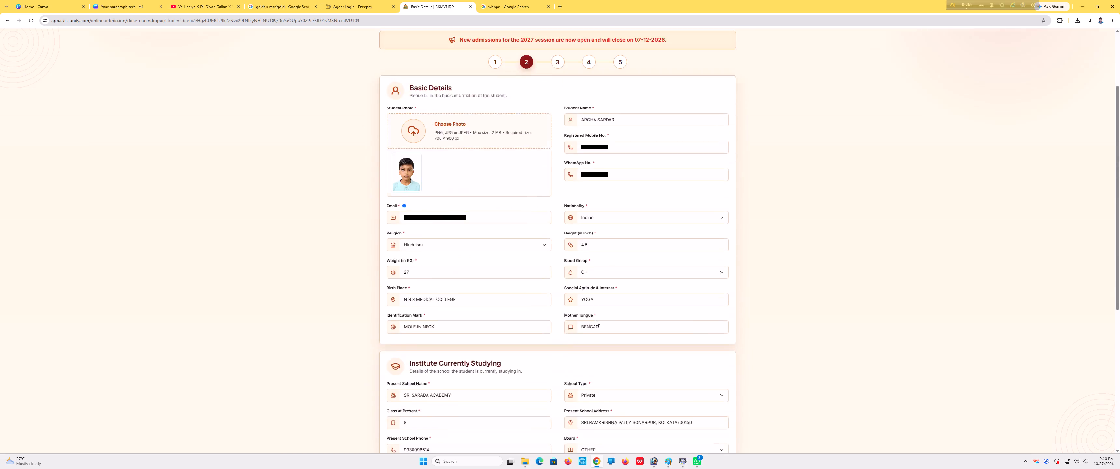
scroll(596, 320, up, 4)
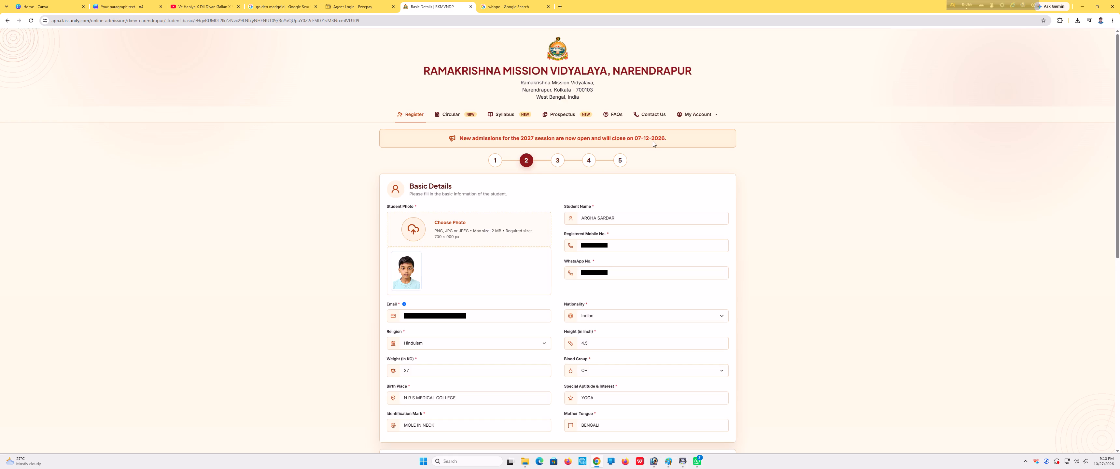
scroll(653, 142, down, 20)
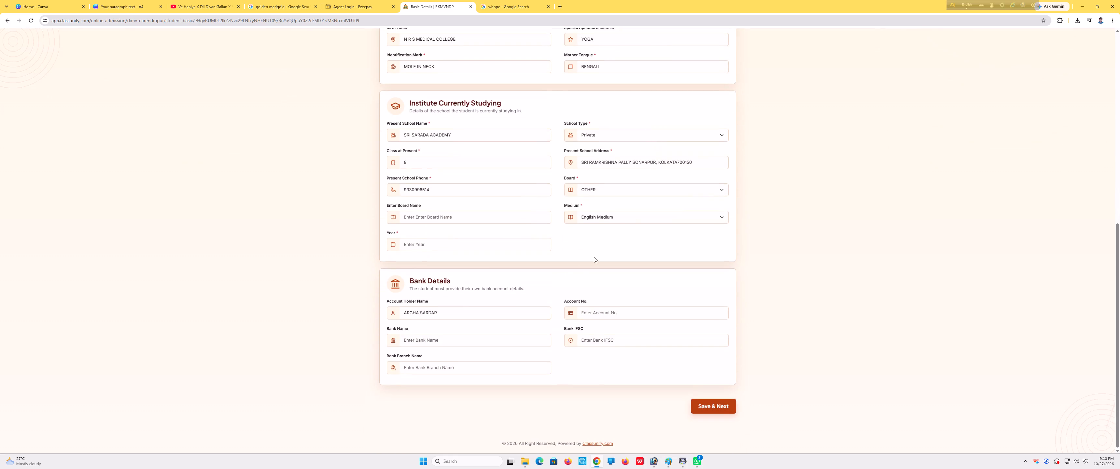
triple_click(440, 312)
triple_click(440, 312)
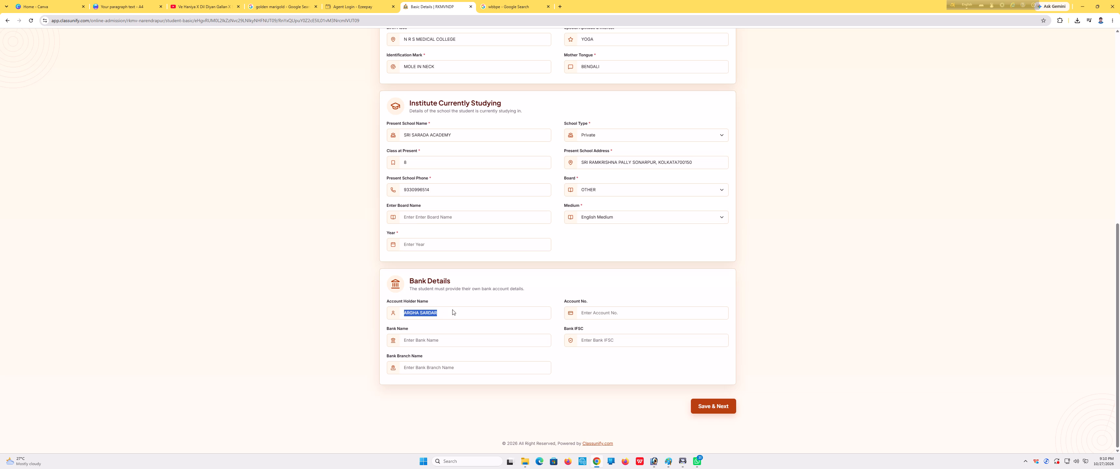
click(661, 293)
scroll(525, 302, up, 17)
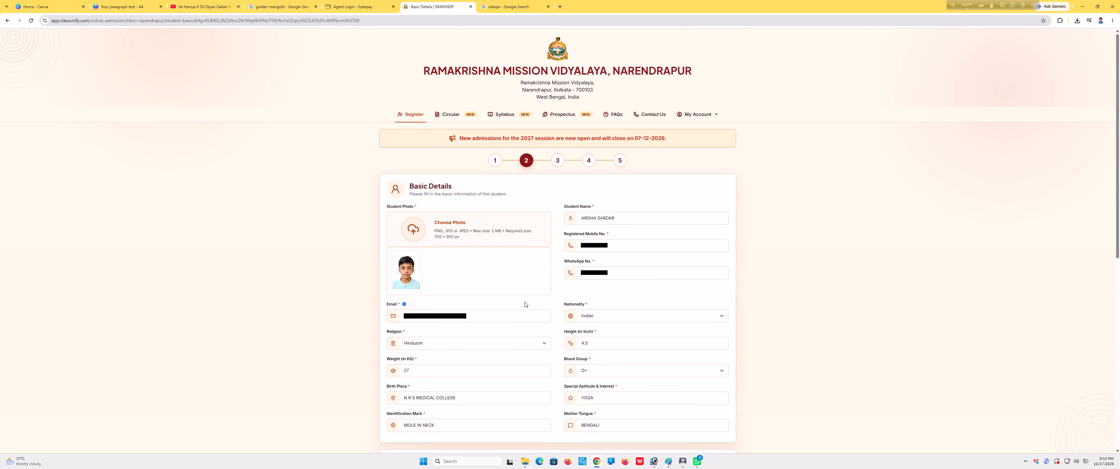
scroll(525, 302, down, 4)
scroll(525, 302, up, 5)
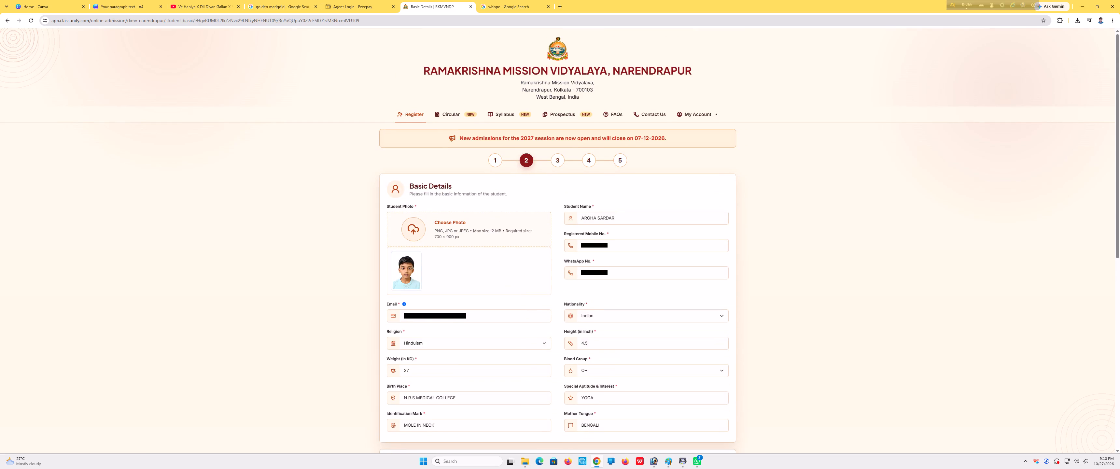
scroll(701, 203, down, 13)
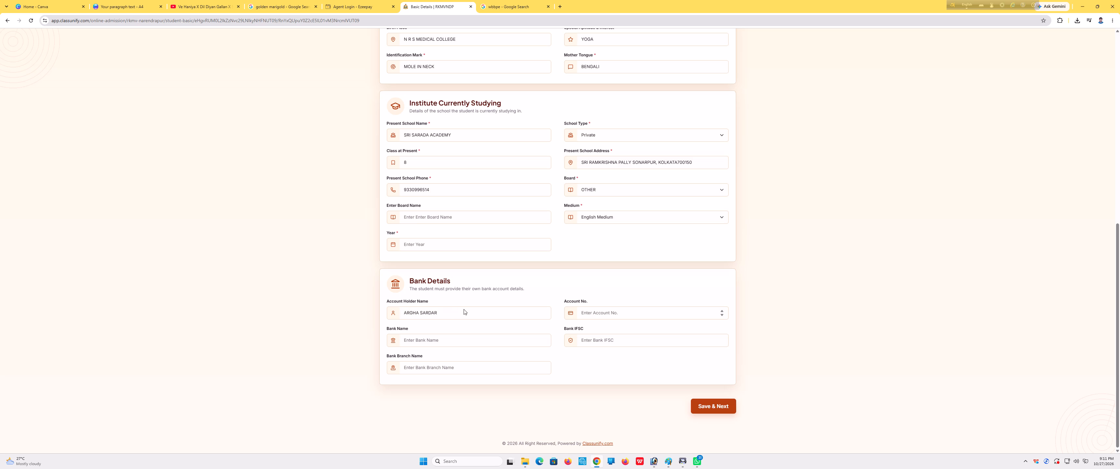
click(590, 314)
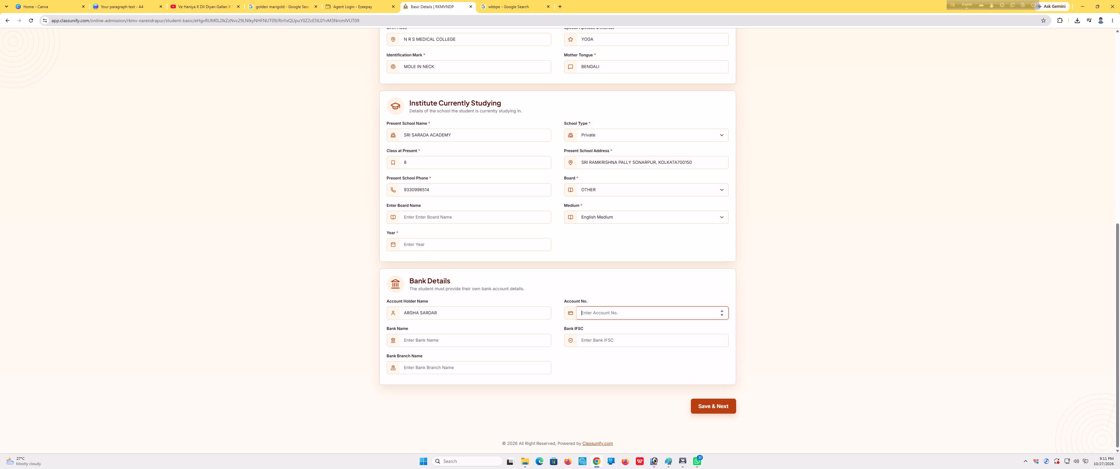
Enter 2026 as the year in the Institute Currently Studying section.
click(417, 239)
key(2)
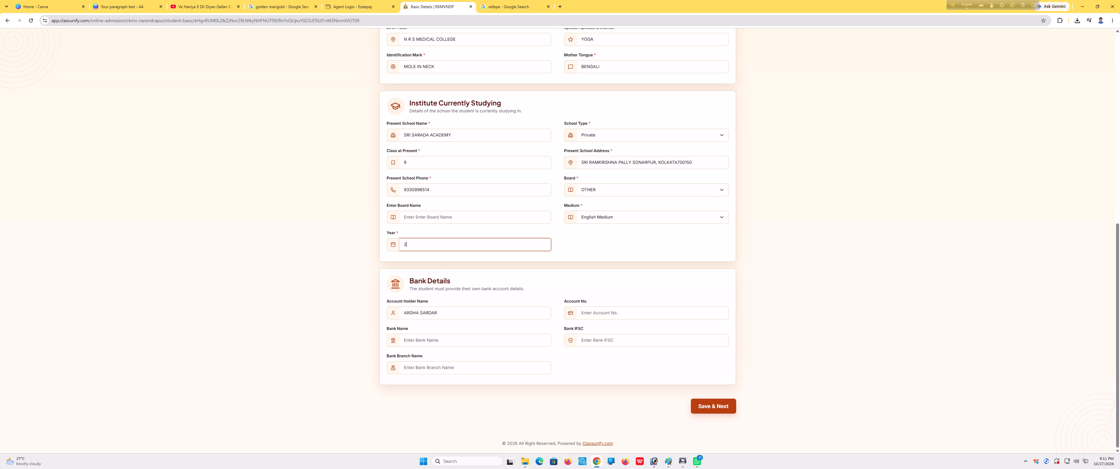
text(02)
key(6)
click(455, 316)
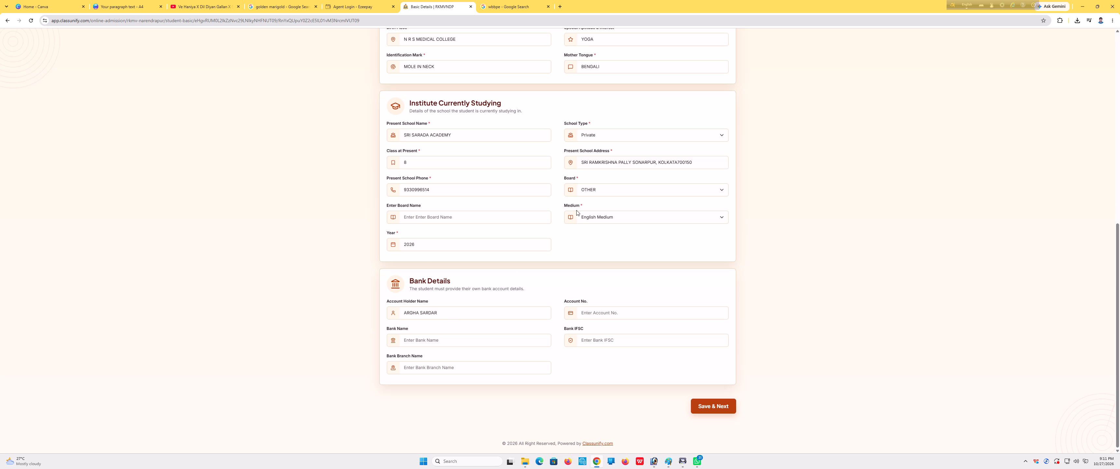
Change the present school's board to WBBPE and reopen the board choices.
click(593, 191)
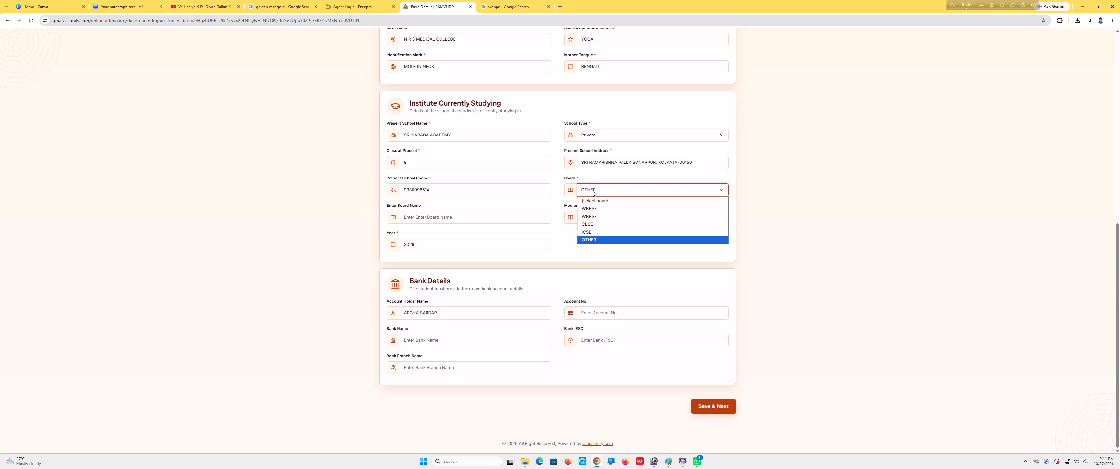
click(601, 209)
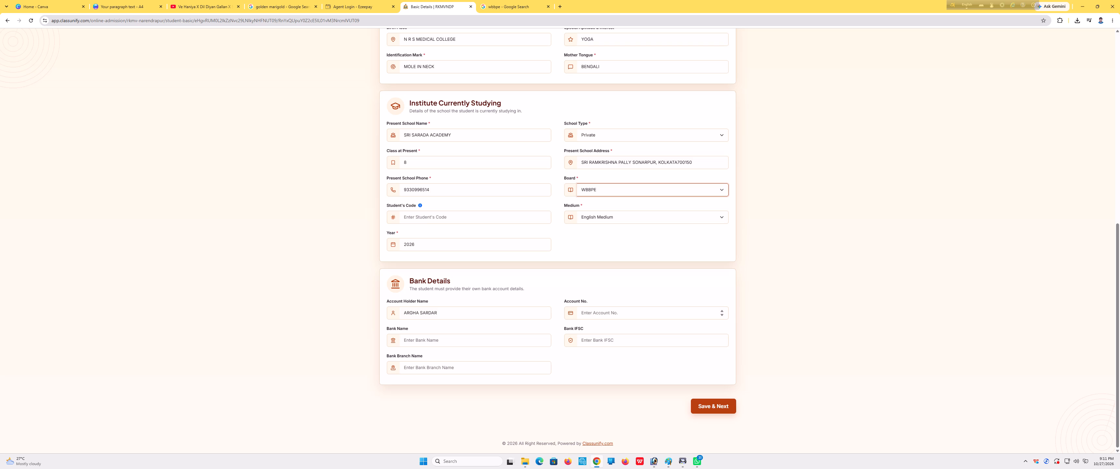
click(634, 192)
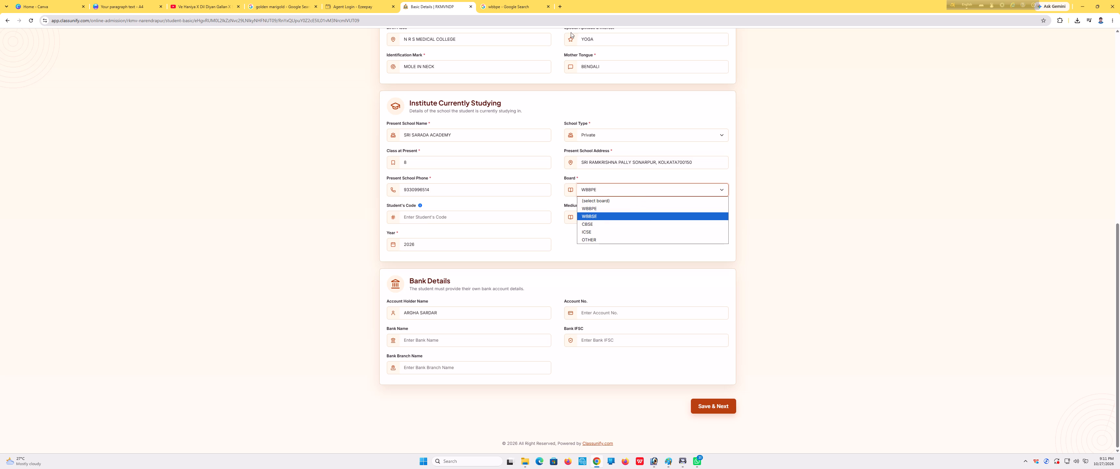
Search the web in a new tab for ramkrishna mission vidyamandir admission 2026 and start refining the query by class.
click(562, 8)
click(552, 124)
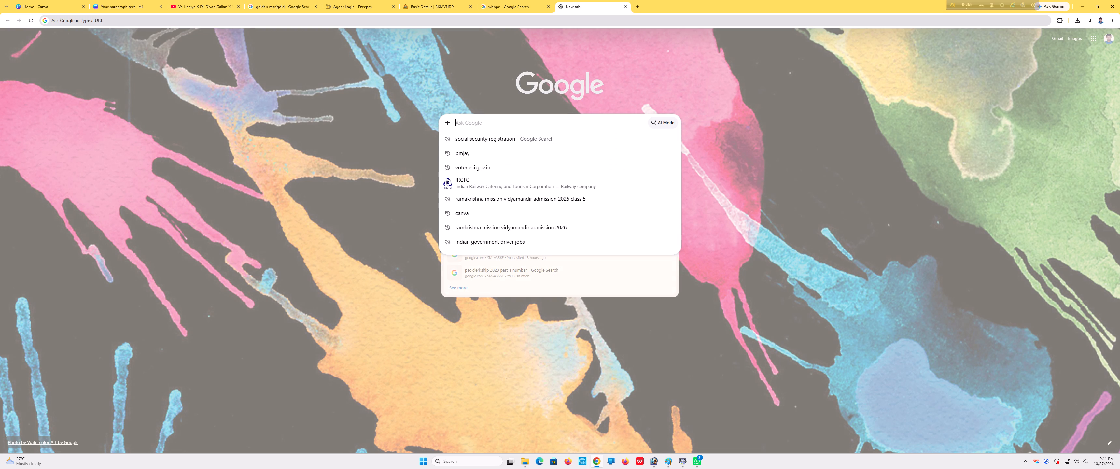
text(RAM)
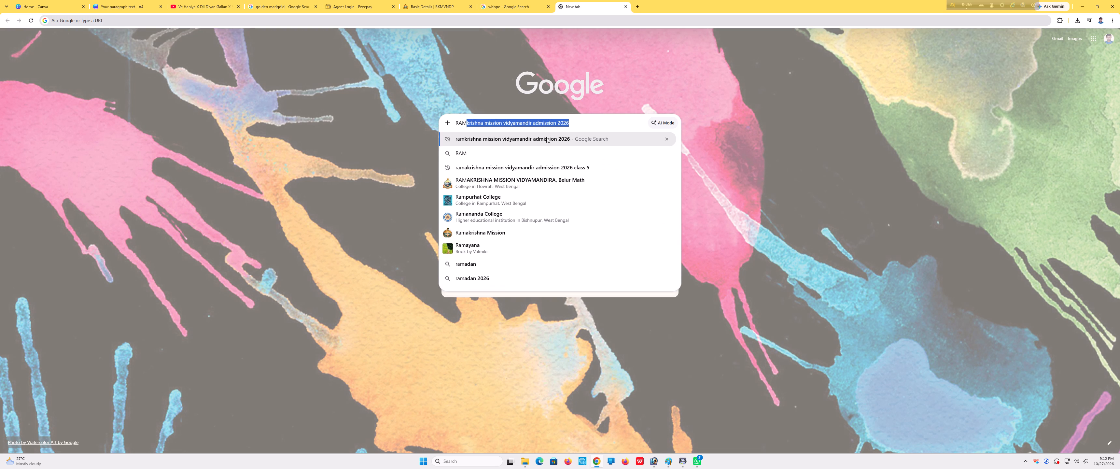
click(546, 137)
click(272, 45)
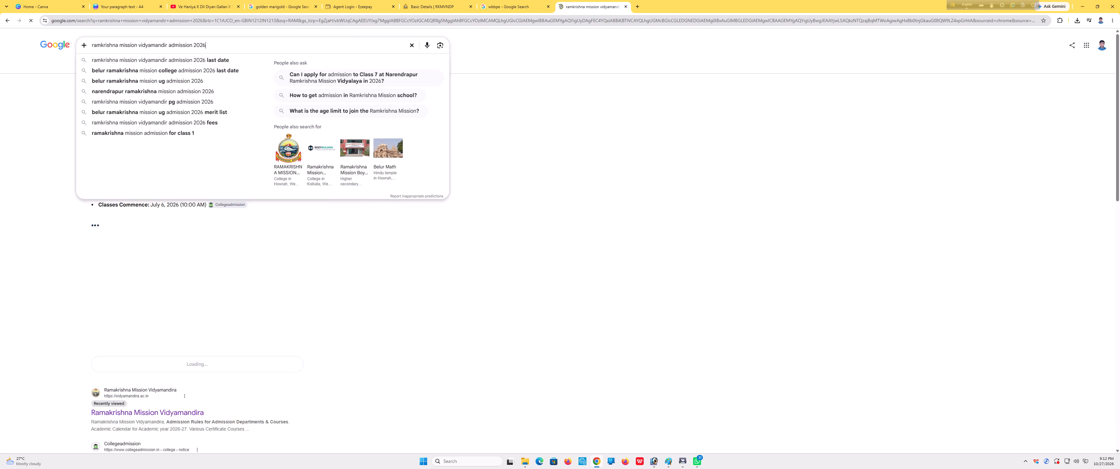
key(space)
text(C)
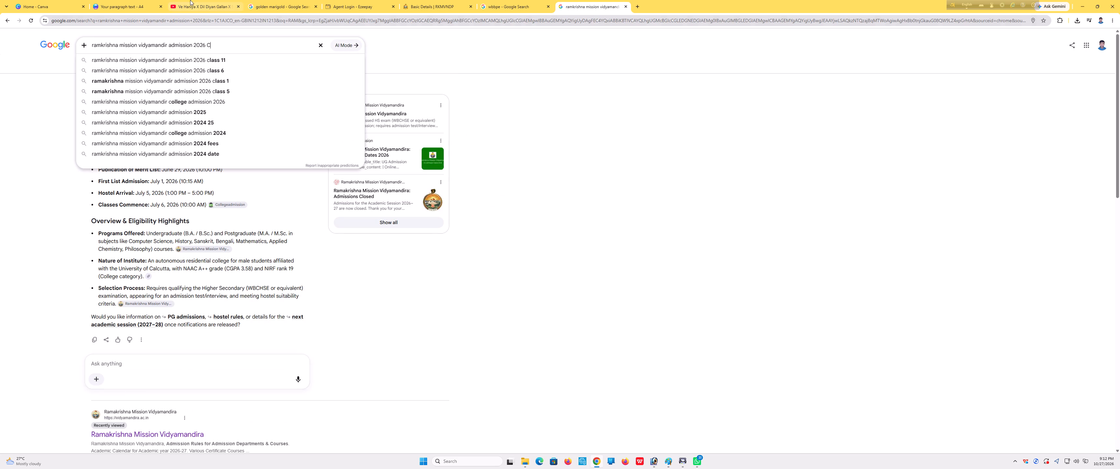
Switch to YouTube and search for ramakrishna mission admission class 5.
click(189, 4)
click(541, 39)
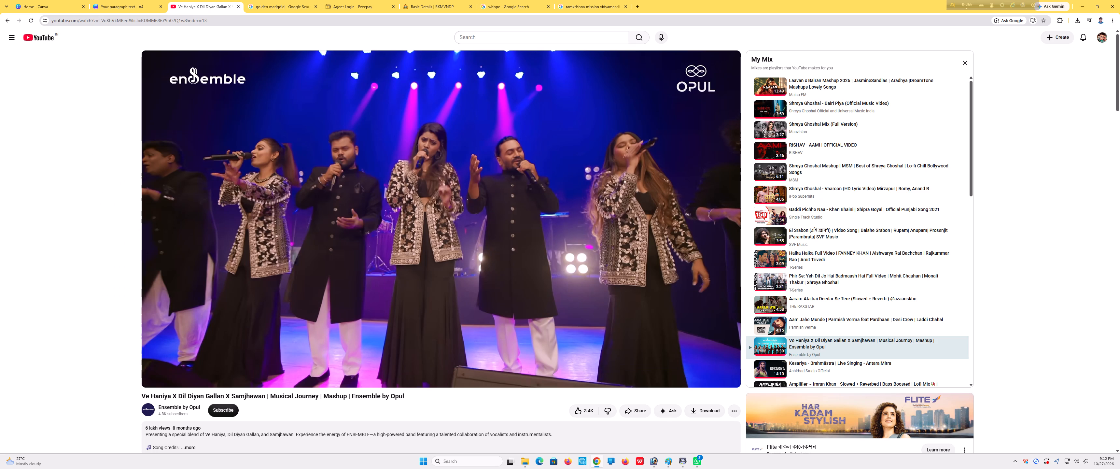
text(RAMKRISHNA)
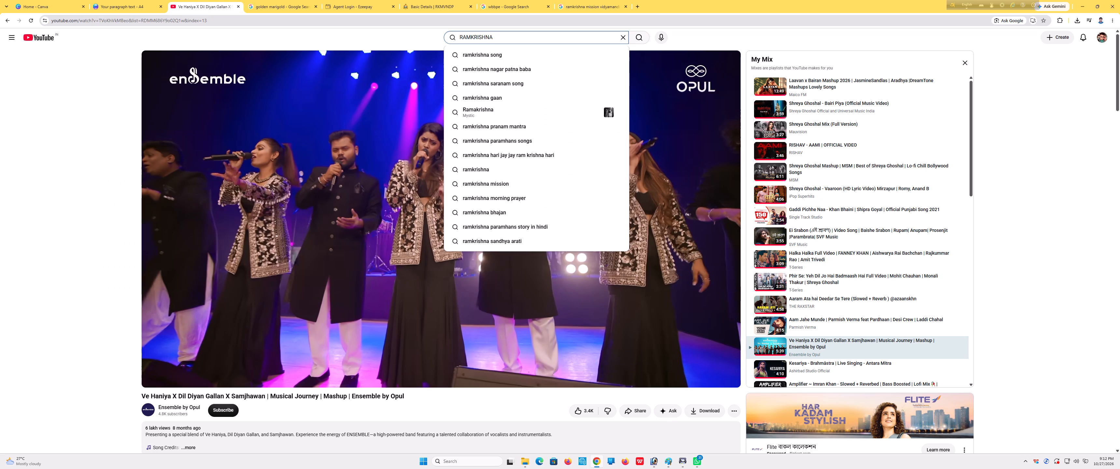
key(space)
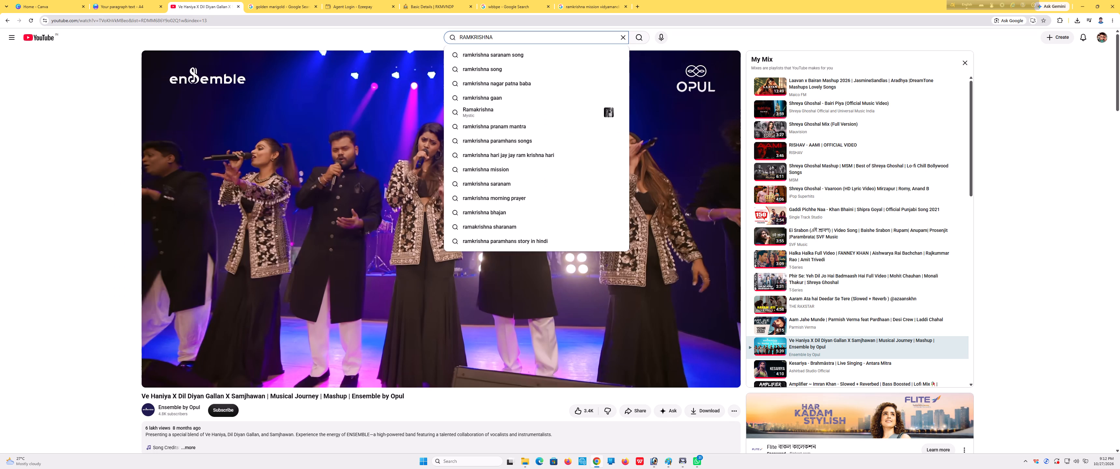
key(m)
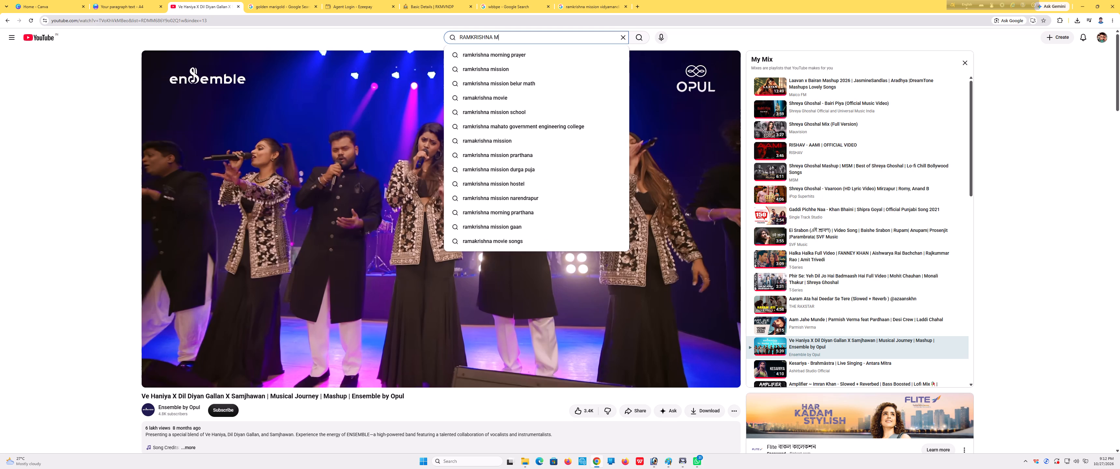
text(ISSION)
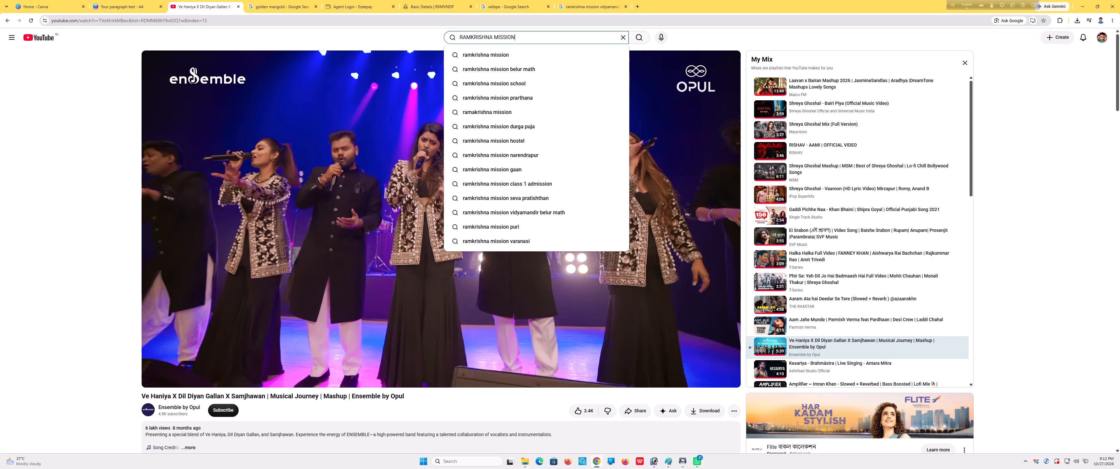
key(space)
text(AD)
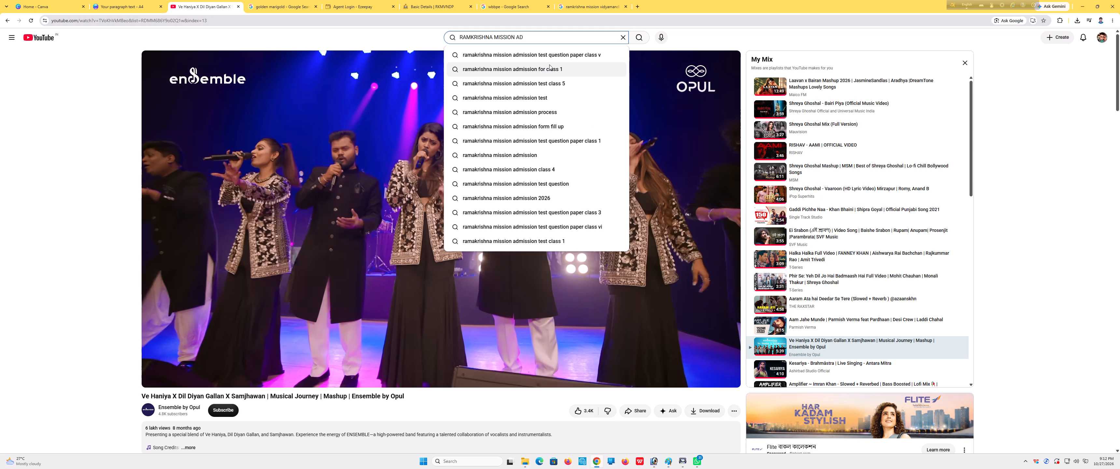
text(MISSION CLASS)
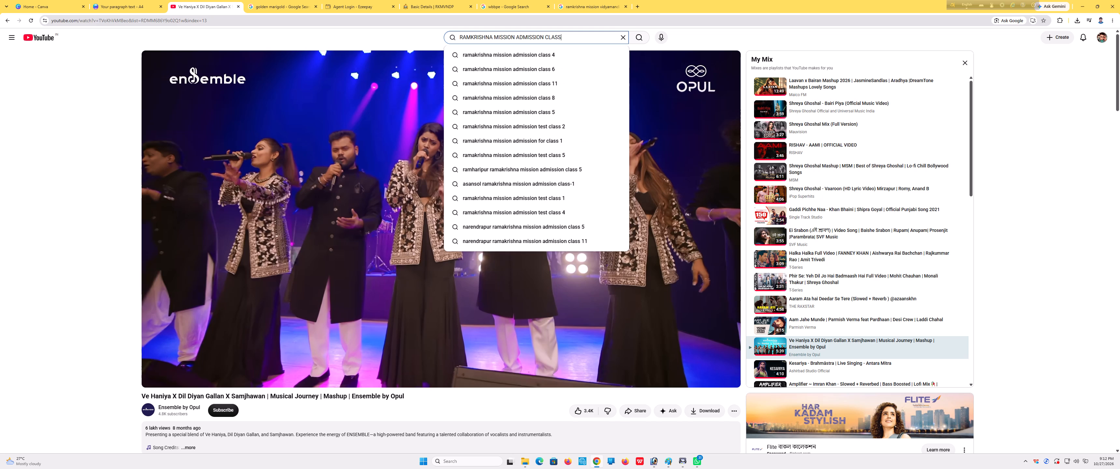
click(551, 112)
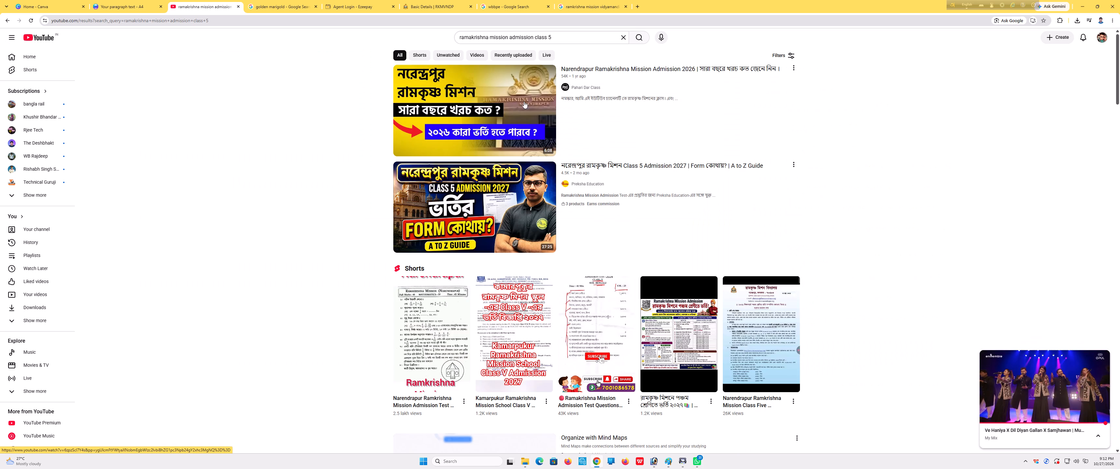
Open the NARENDRAJOTI TUTORIAL video on the RKMission Vidyalaya admission test coaching class and adjust its volume.
scroll(564, 124, down, 5)
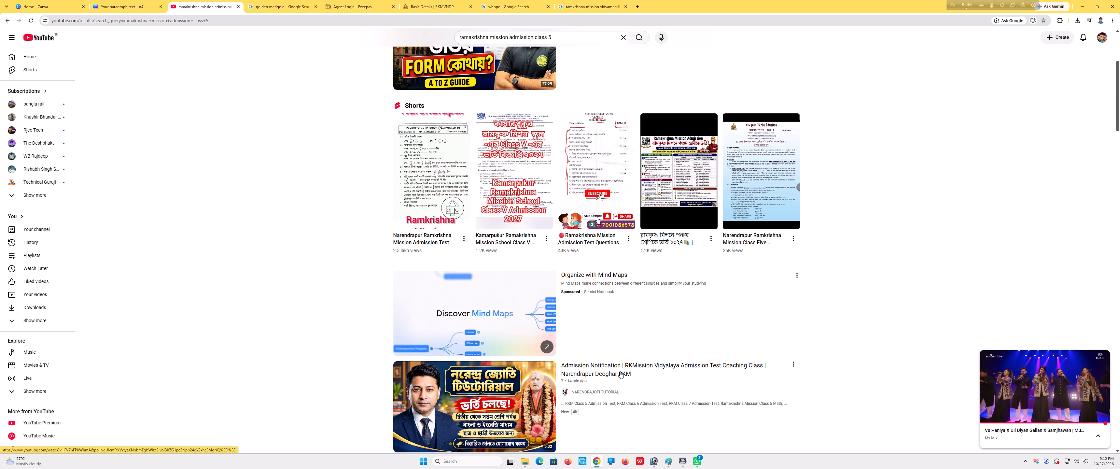
scroll(620, 371, down, 3)
click(504, 325)
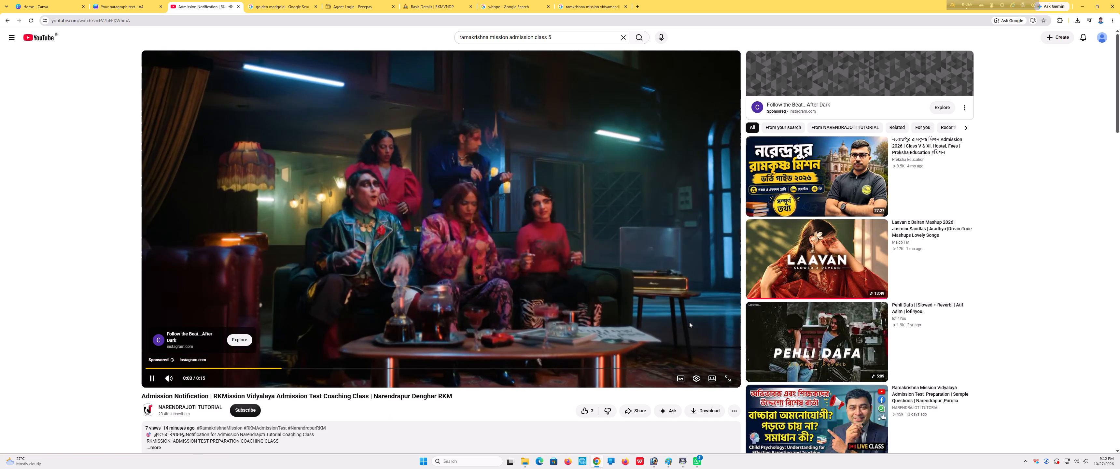
click(183, 377)
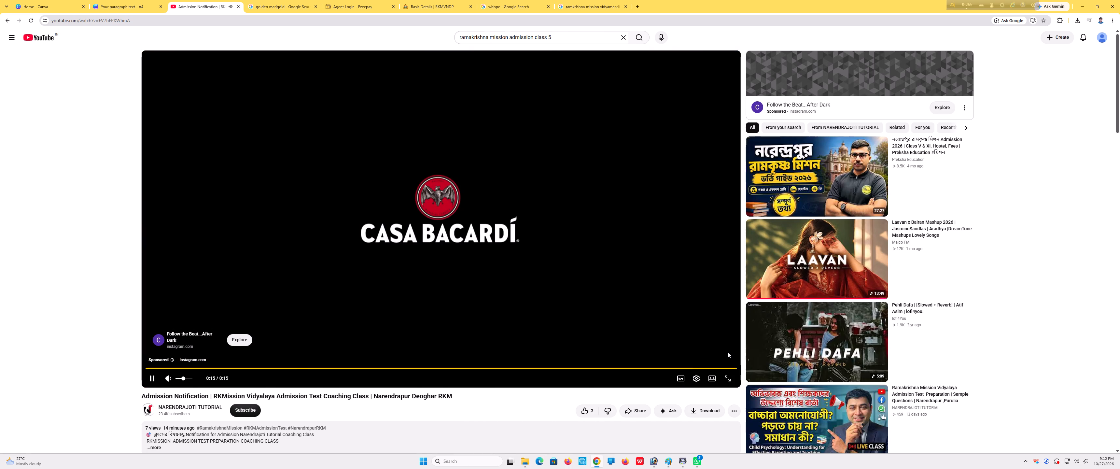
Skim the coaching-class admission notification video from its opening towards its end for admission details.
key(Right)
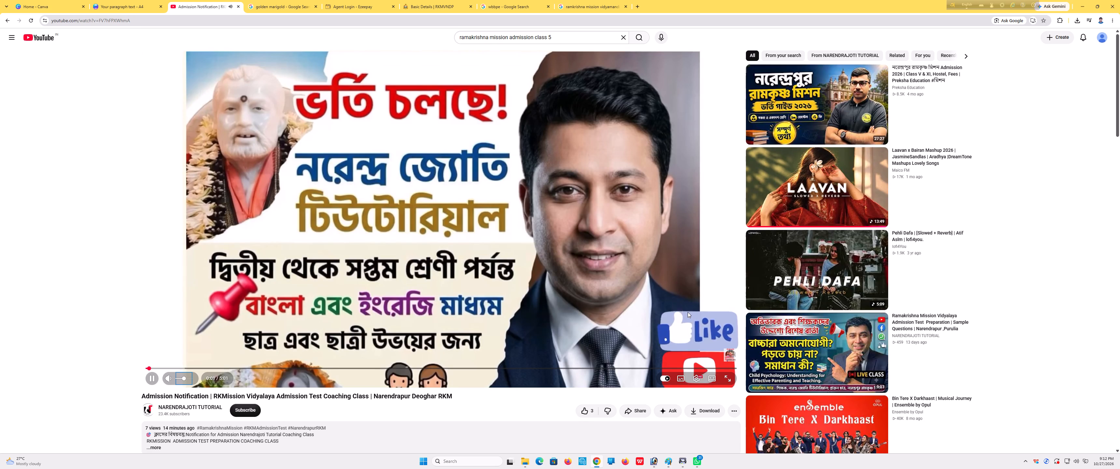
key(Right)
key(Right)
key(Right)
key(Right)
key(Right)
key(Right)
key(Right)
key(Right)
key(Right)
key(Right)
key(Right)
key(Right)
key(Left)
key(Left)
key(Left)
key(Left)
key(Left)
key(Left)
key(Left)
key(Left)
key(Left)
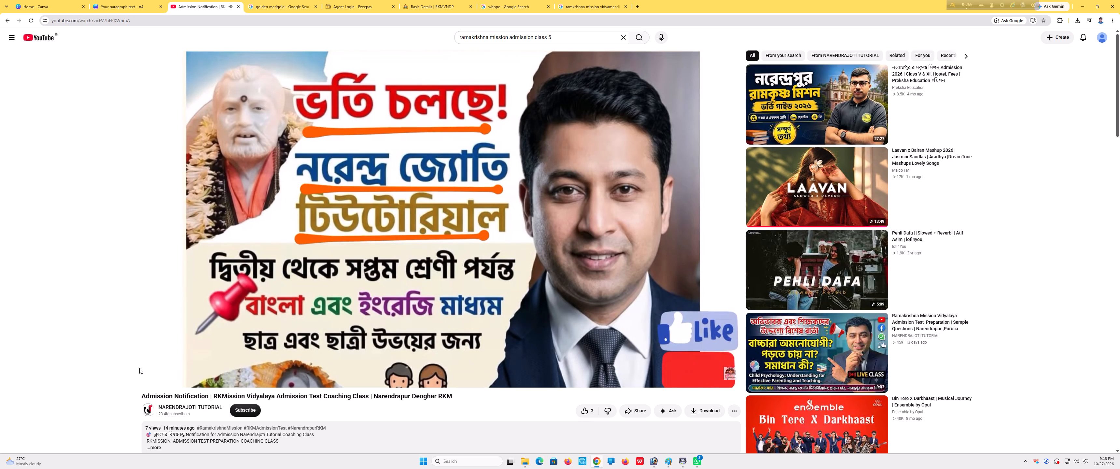
click(168, 365)
click(200, 368)
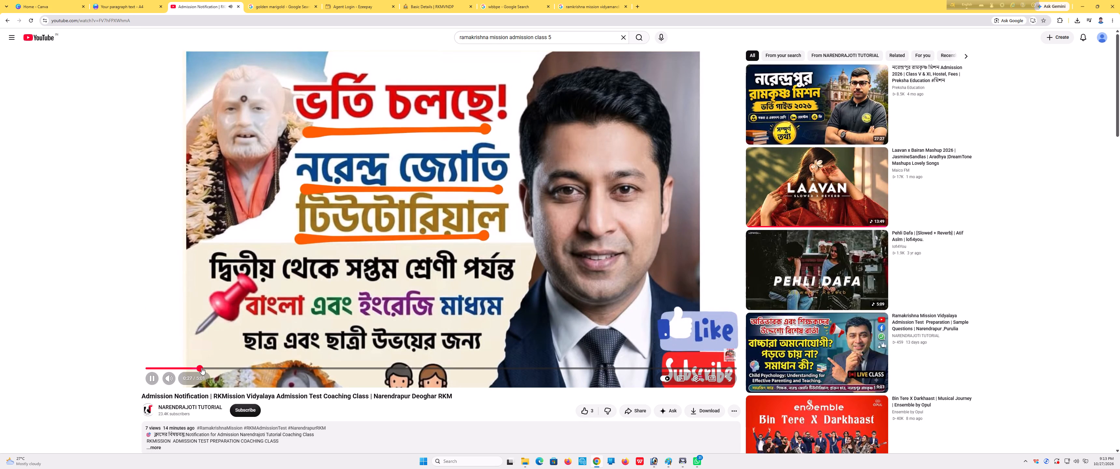
click(259, 369)
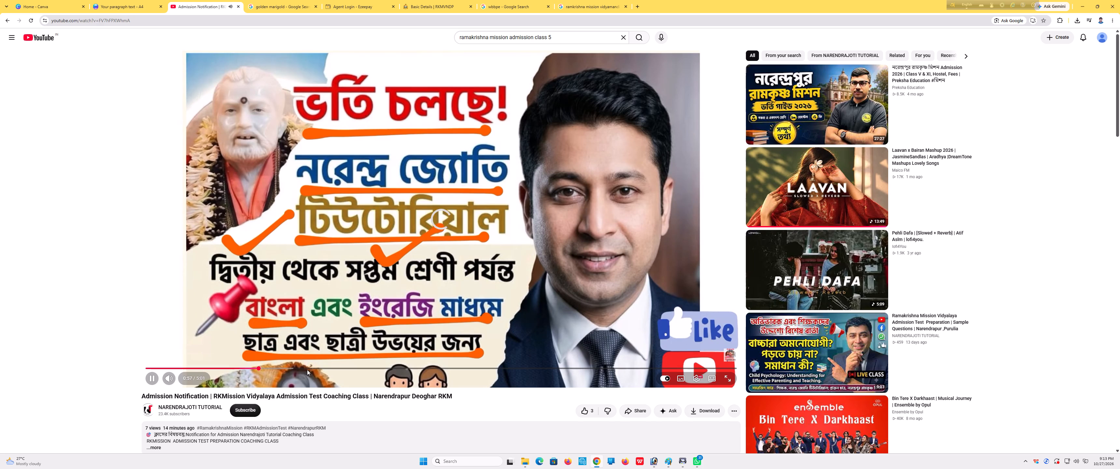
click(320, 366)
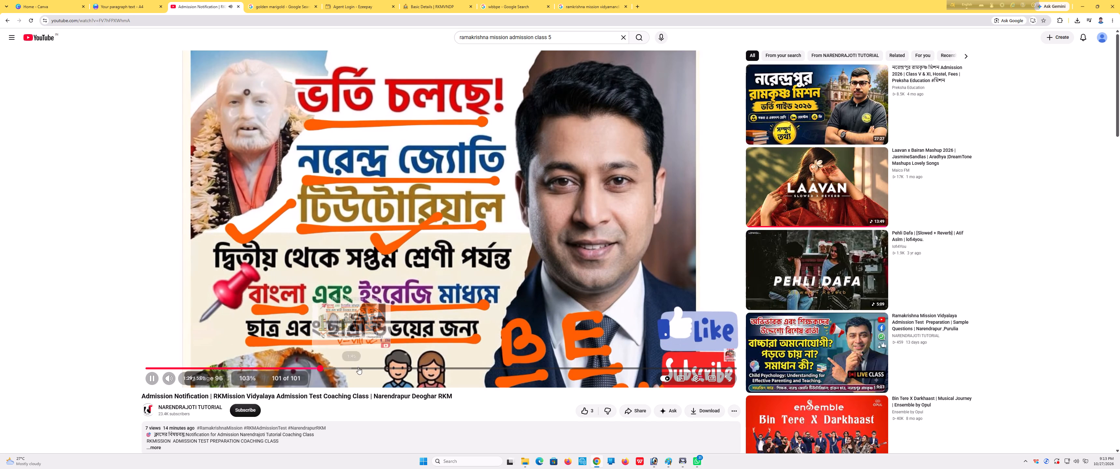
click(405, 369)
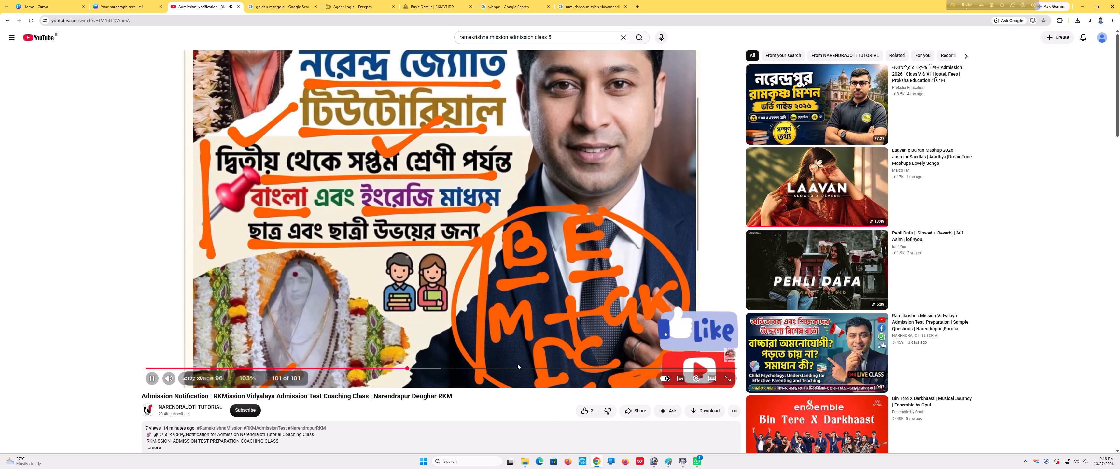
click(521, 367)
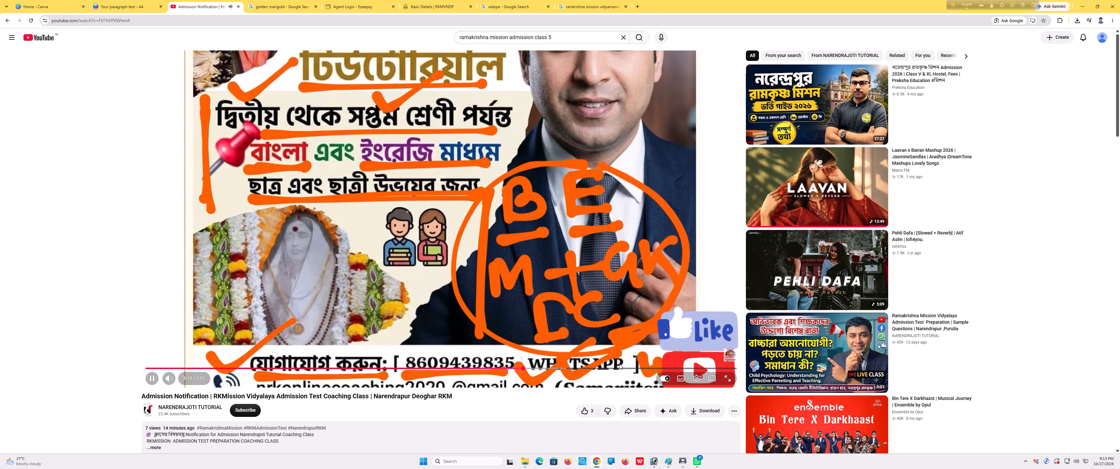
click(637, 367)
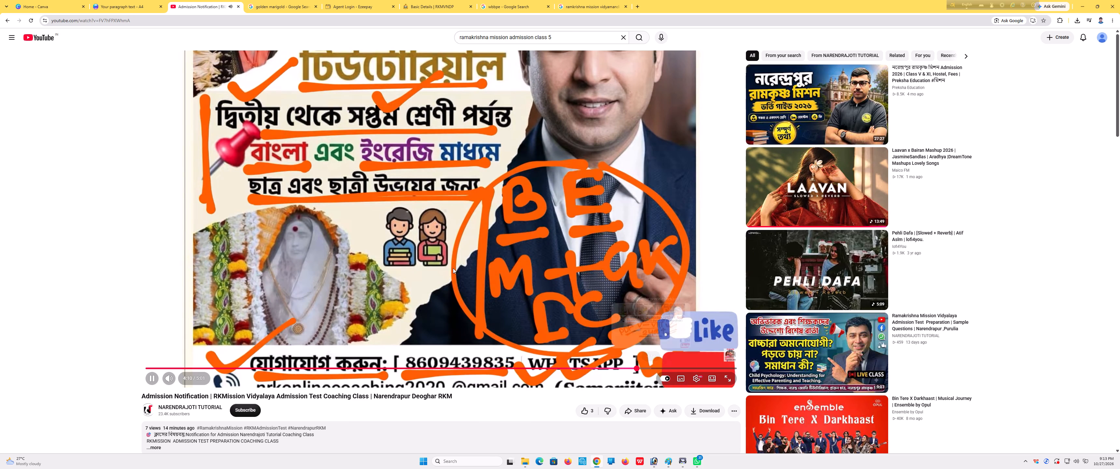
Return to the video search results, browse further down and open the S2 Science Cell video on Class 5 Admission 2027.
click(6, 20)
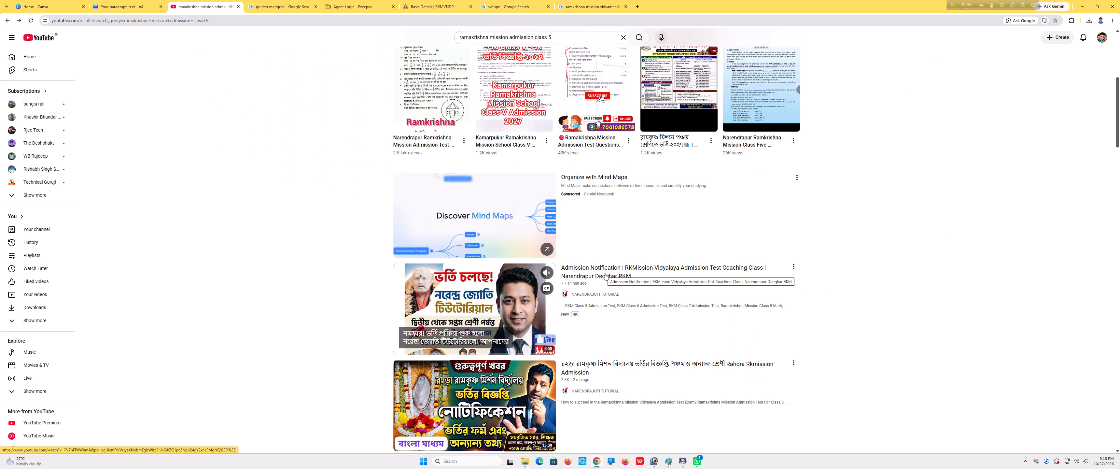
scroll(607, 276, down, 5)
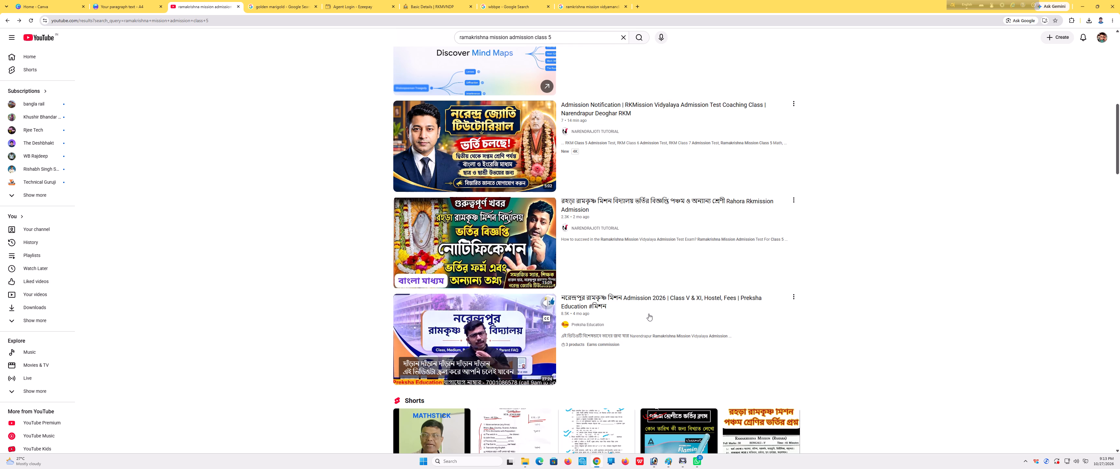
scroll(539, 314, down, 2)
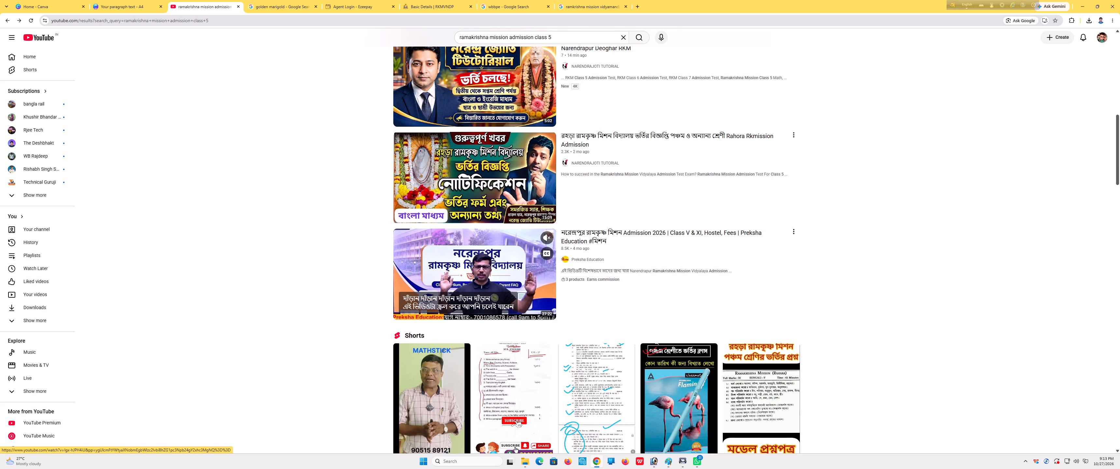
scroll(539, 314, down, 12)
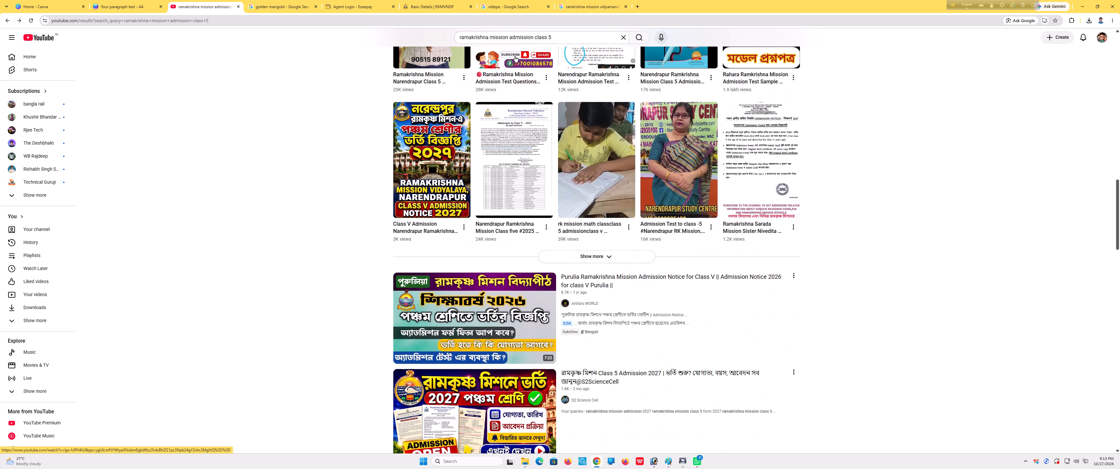
scroll(539, 314, down, 1)
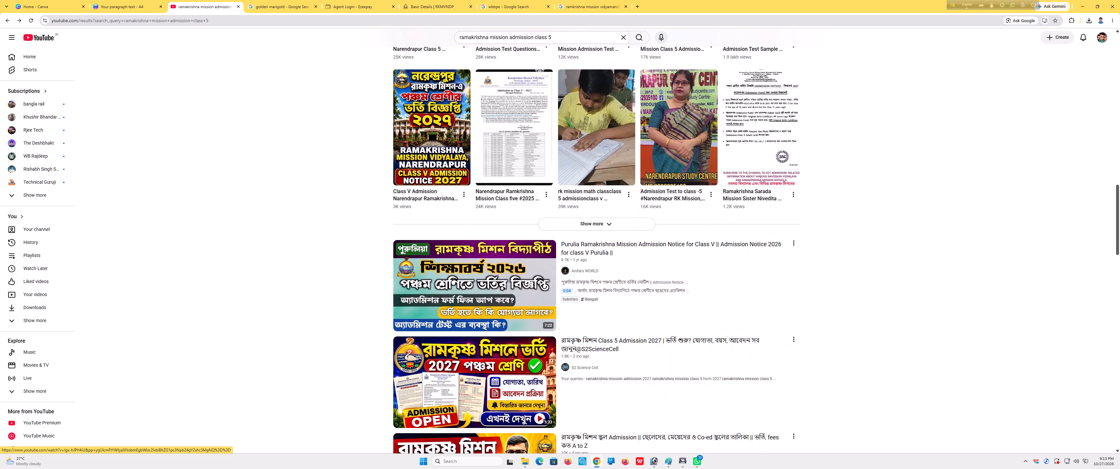
scroll(539, 314, down, 1)
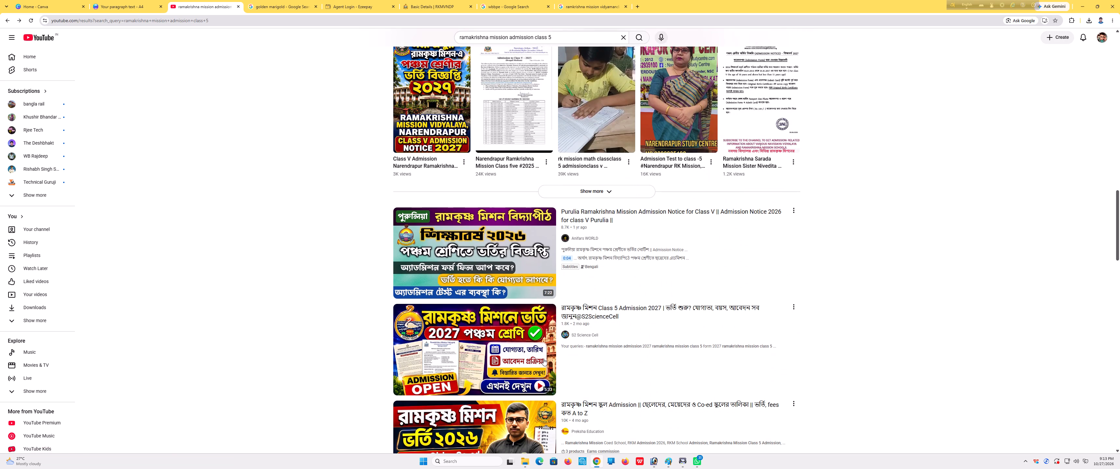
click(543, 359)
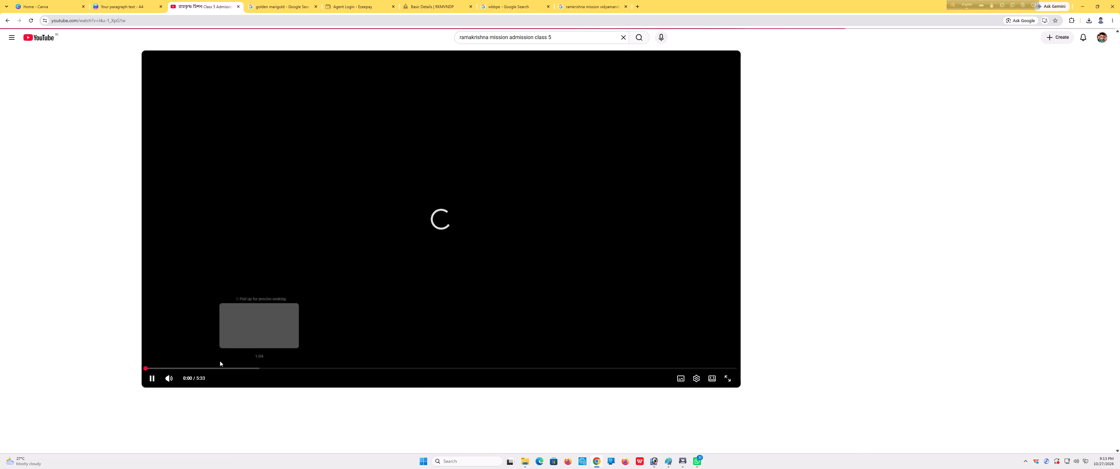
Skim the Class 5 Admission 2027 video in successive jumps, and check its description and comments for application guidance.
click(210, 368)
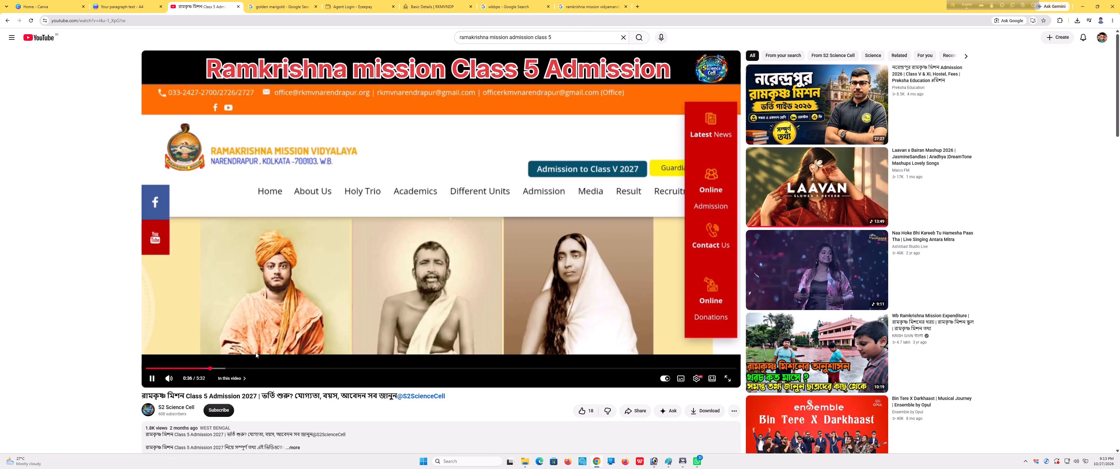
click(265, 366)
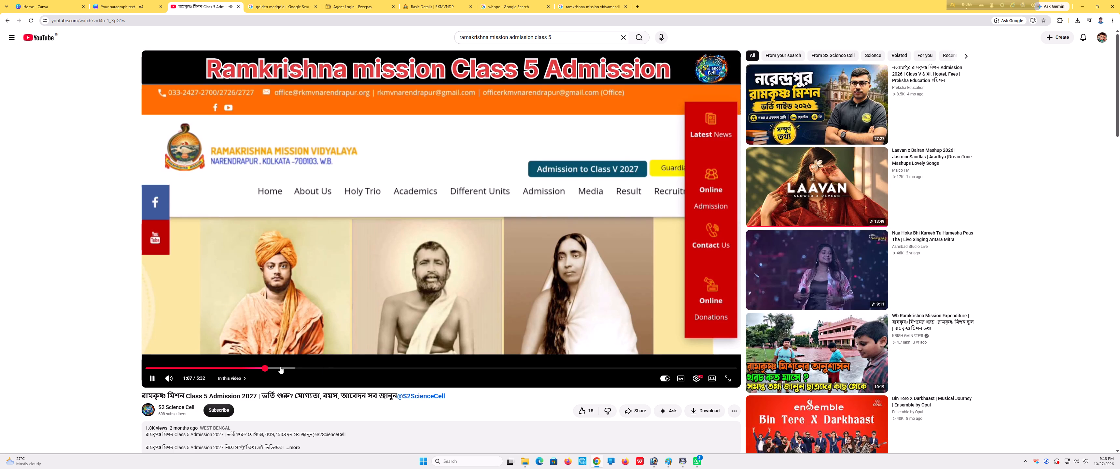
click(328, 367)
click(376, 365)
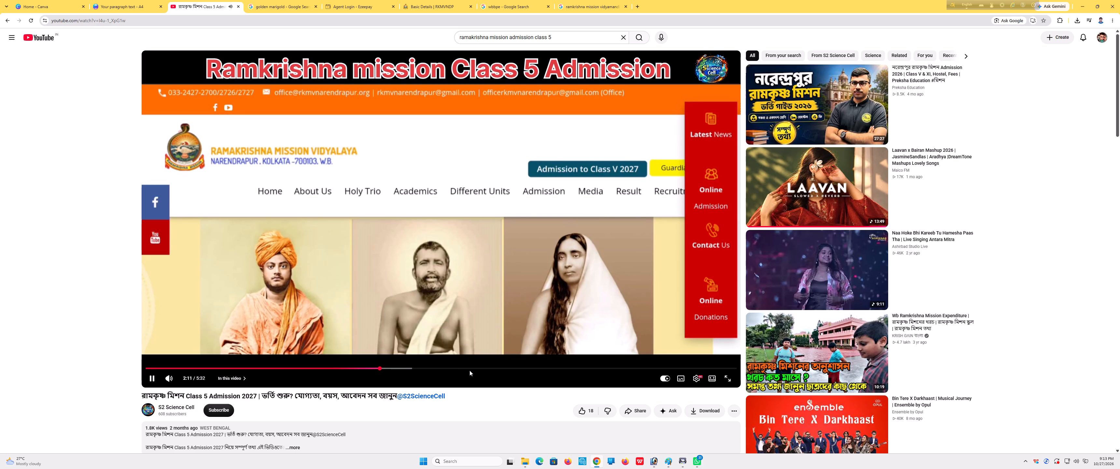
click(479, 365)
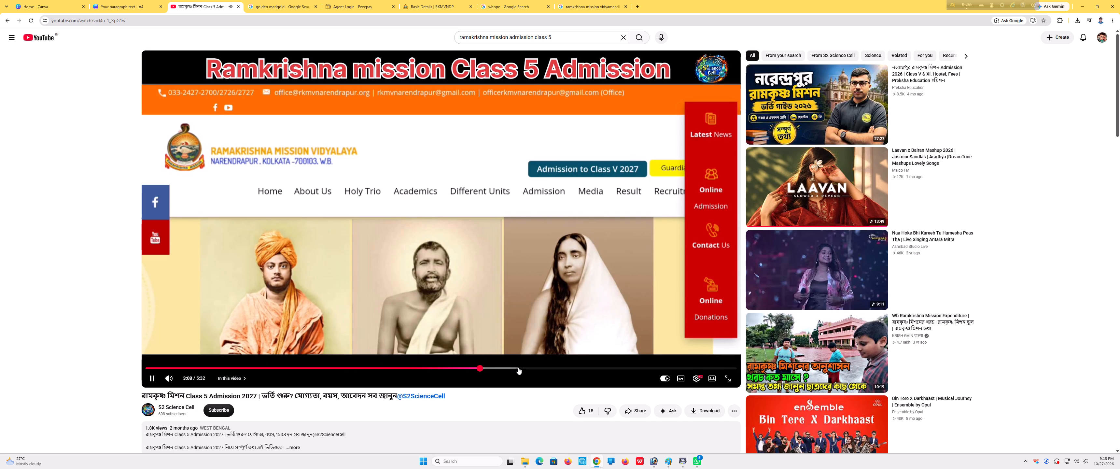
click(518, 367)
scroll(572, 364, down, 5)
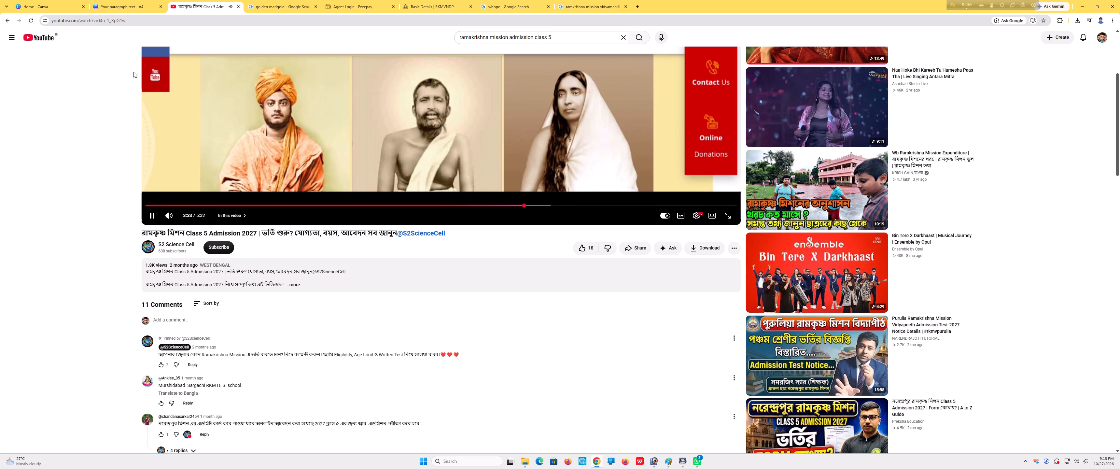
Return to the video search results and browse further down through the Ramakrishna Mission class 5 admission videos.
click(5, 22)
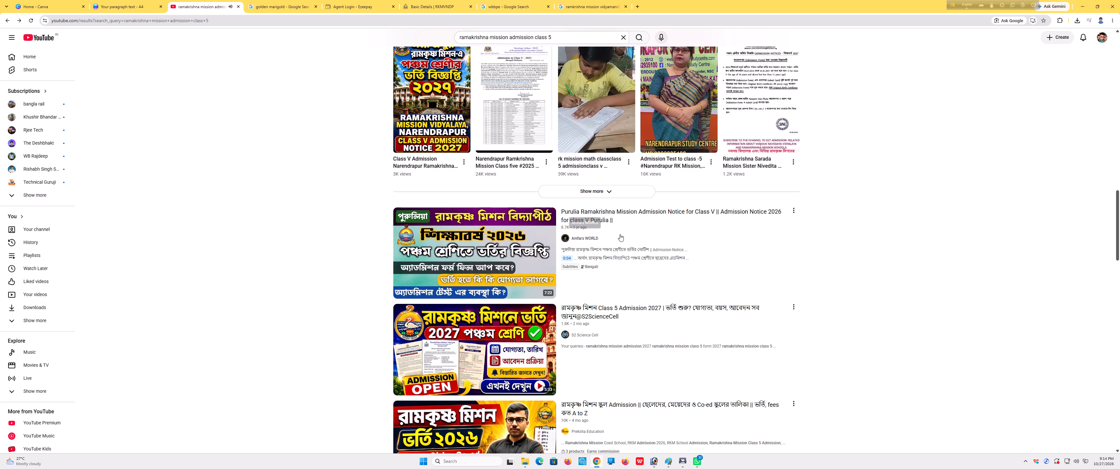
scroll(617, 235, down, 5)
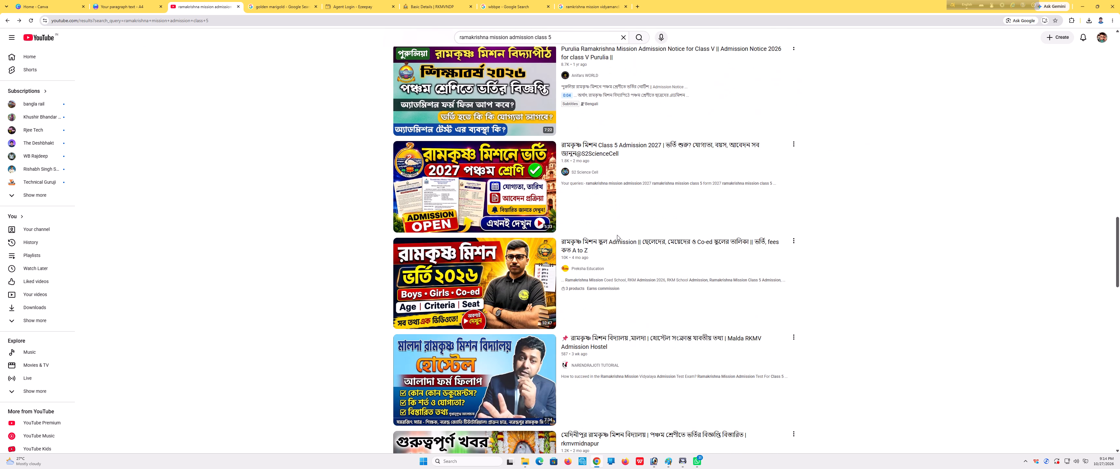
scroll(642, 257, down, 3)
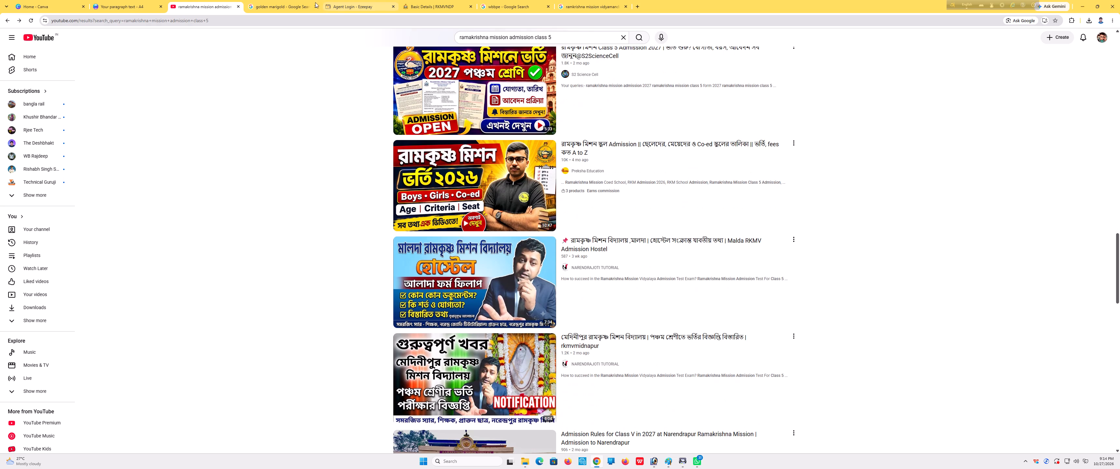
Go back to the Basic Details admission form and set the current school's board to WBBSE.
click(577, 7)
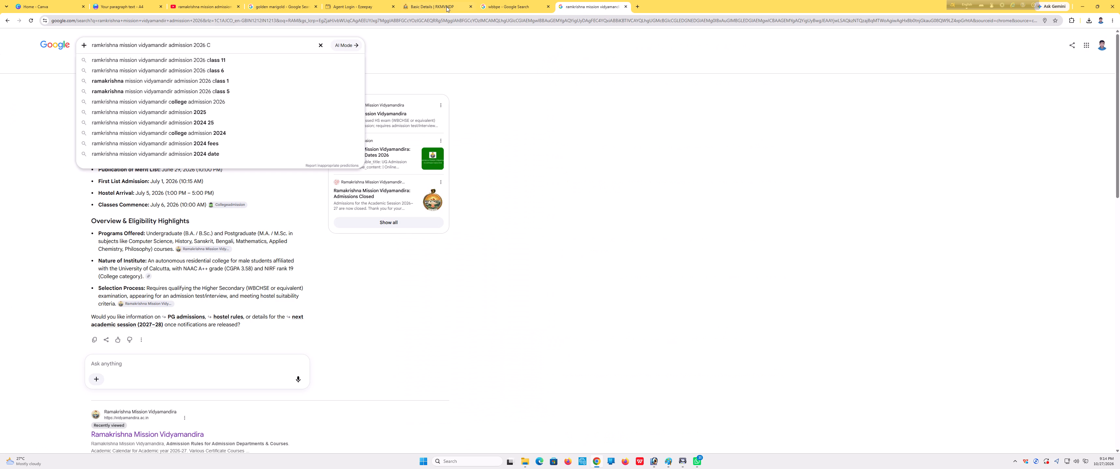
click(504, 8)
click(427, 4)
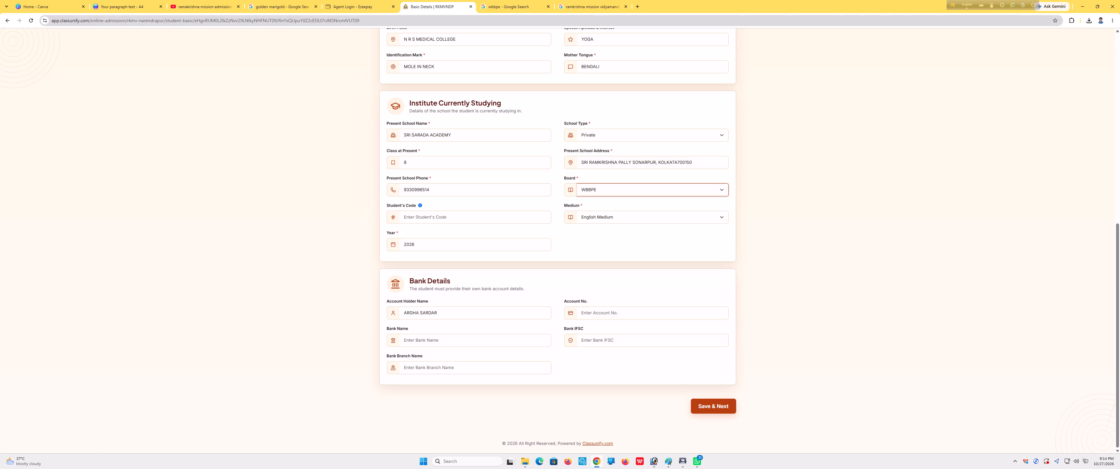
click(614, 191)
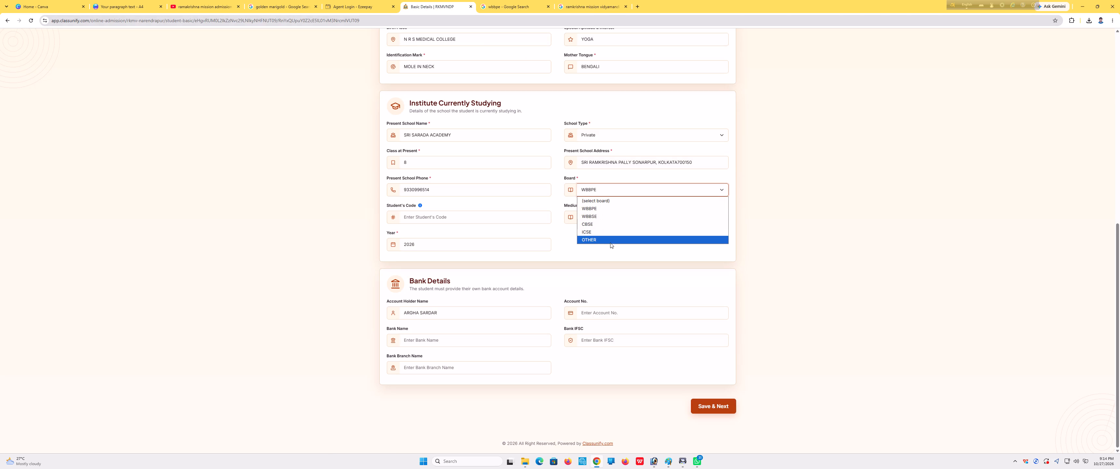
click(628, 217)
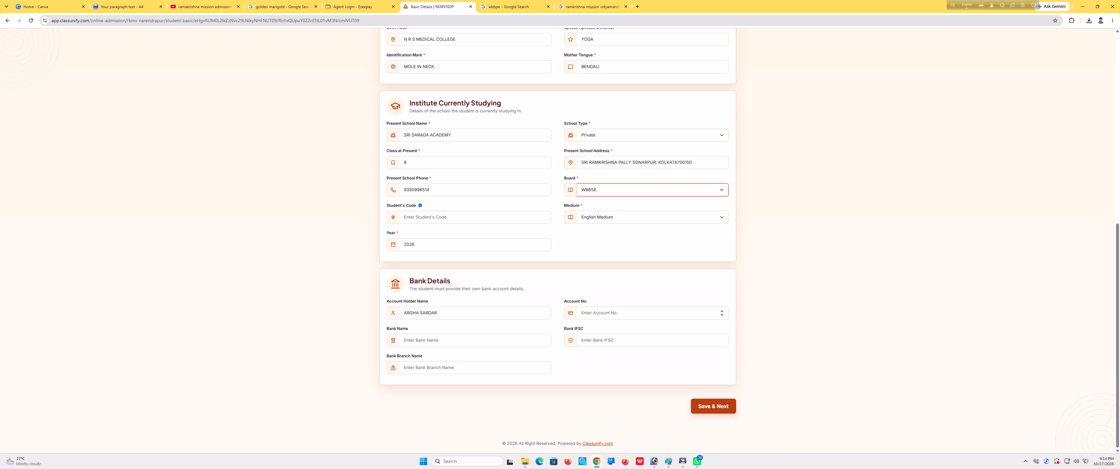
Review the Basic Details form from the bank details up to the student information and back for remaining entries.
click(589, 311)
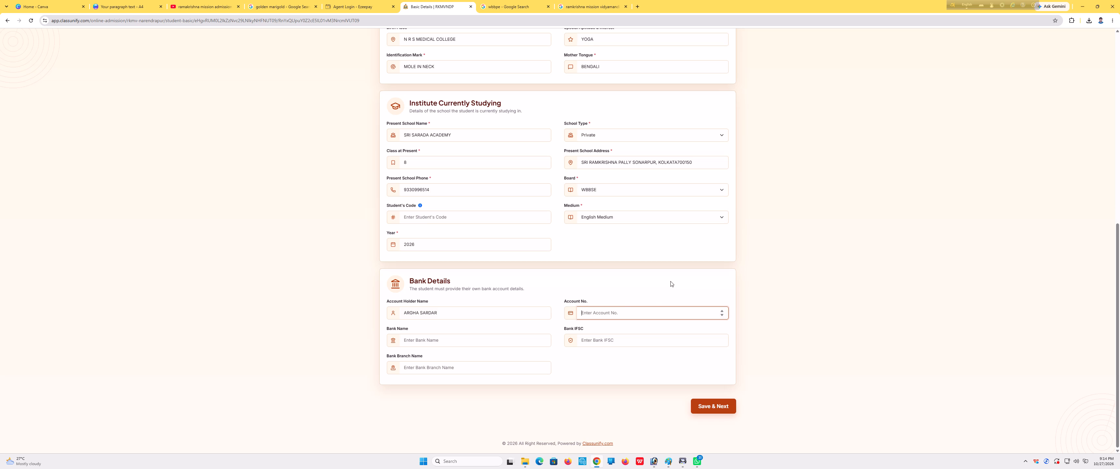
click(512, 369)
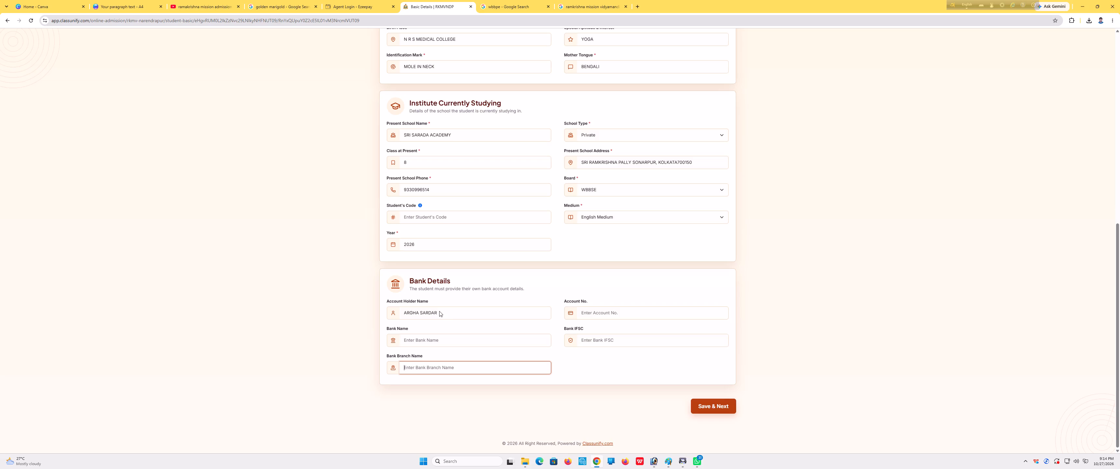
scroll(439, 311, up, 8)
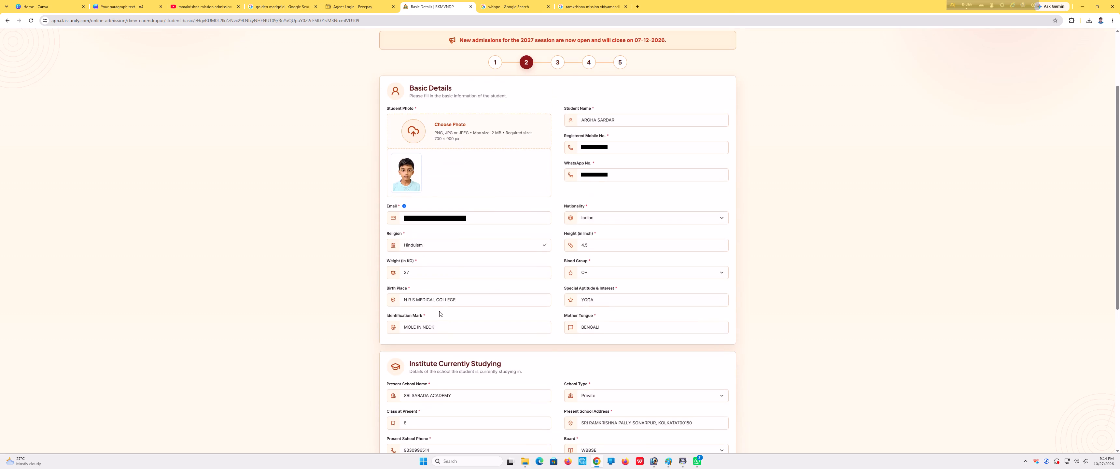
scroll(439, 311, up, 3)
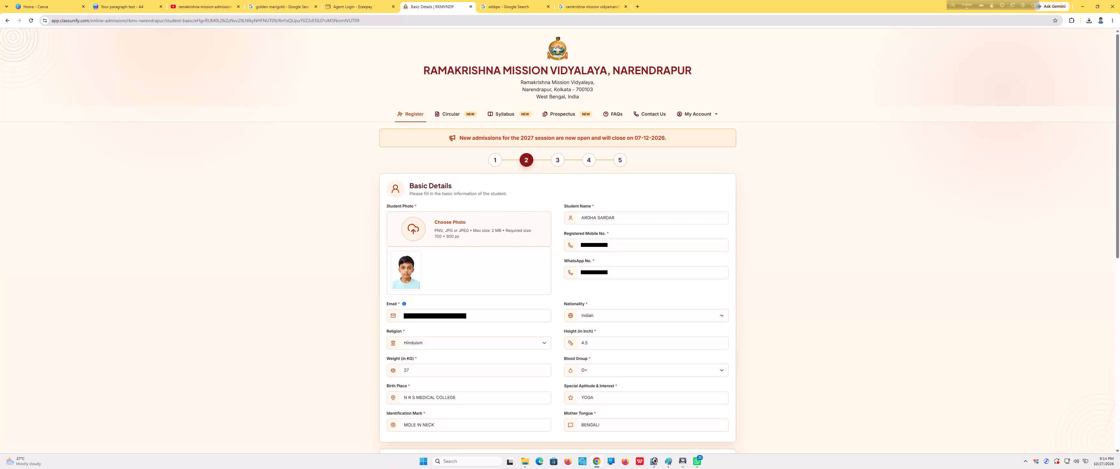
scroll(439, 311, down, 19)
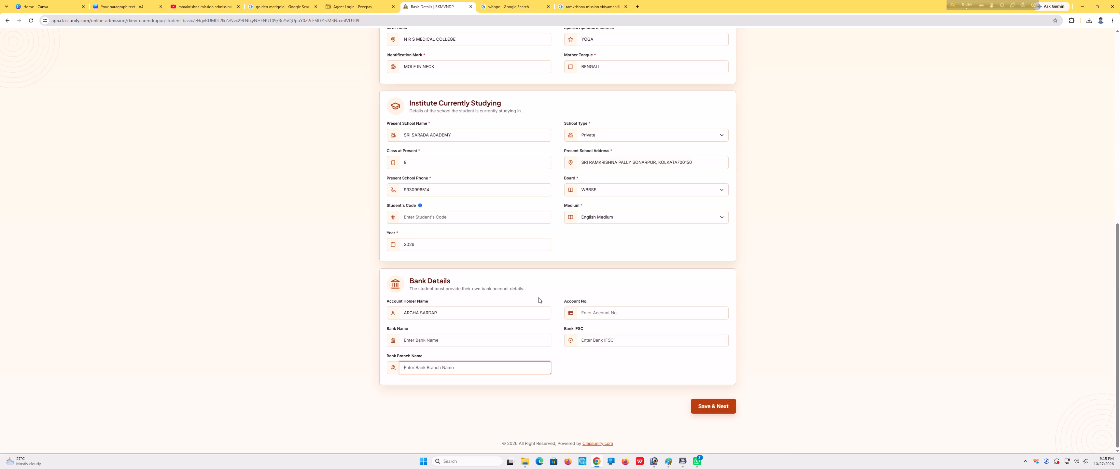
scroll(539, 297, up, 3)
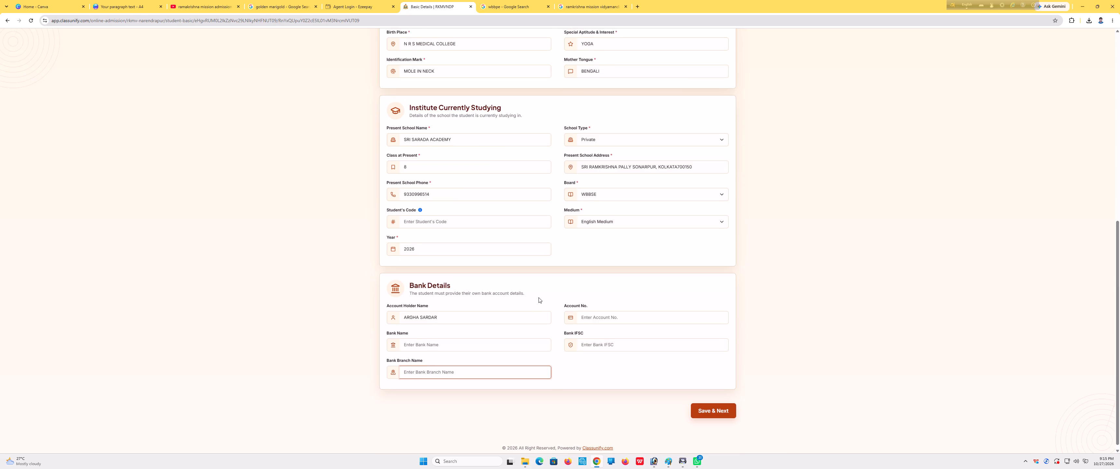
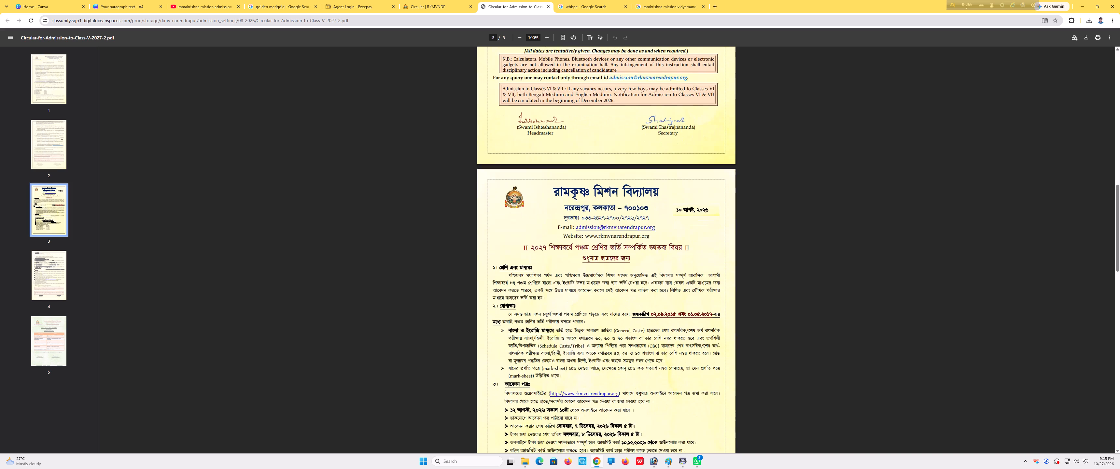
Skim the Class V 2027 admission circular from the Bengali notice to the Important Dates page and back.
scroll(647, 223, down, 17)
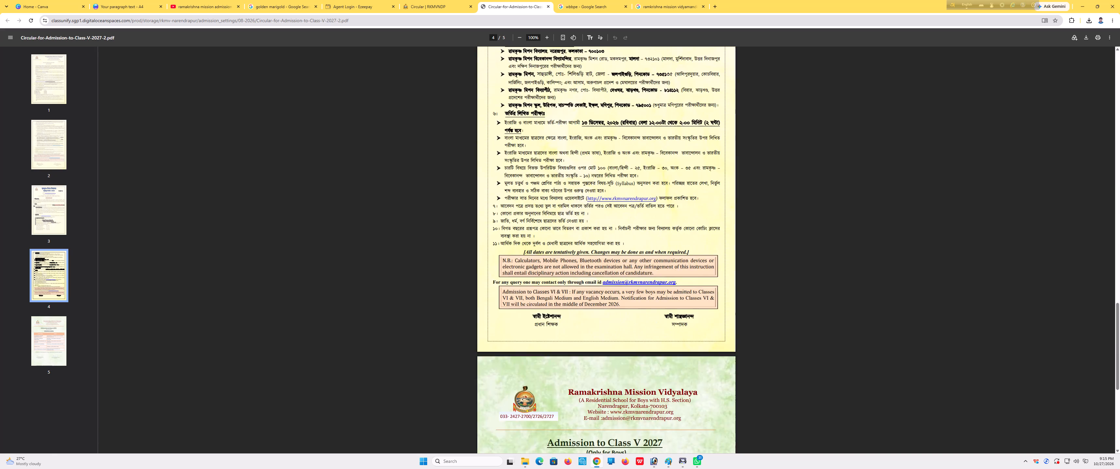
scroll(647, 223, down, 8)
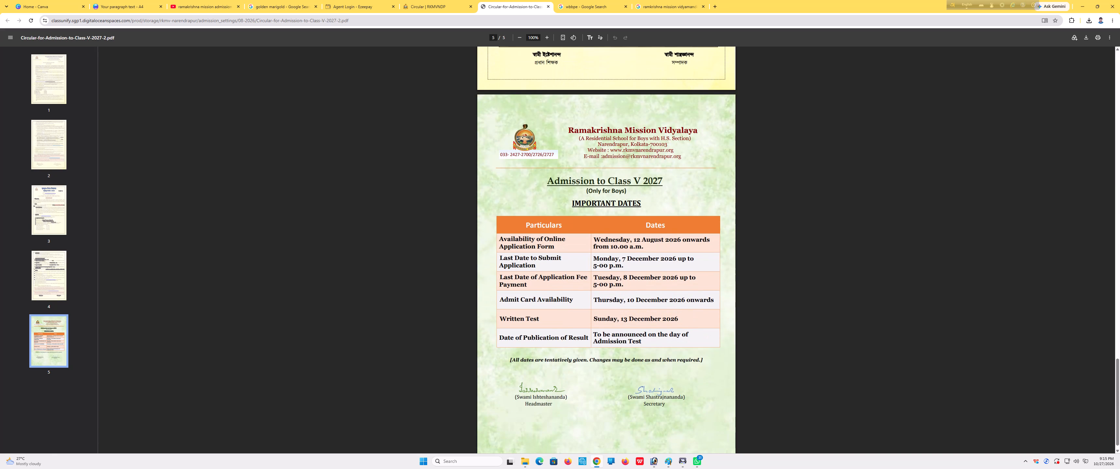
scroll(647, 223, up, 14)
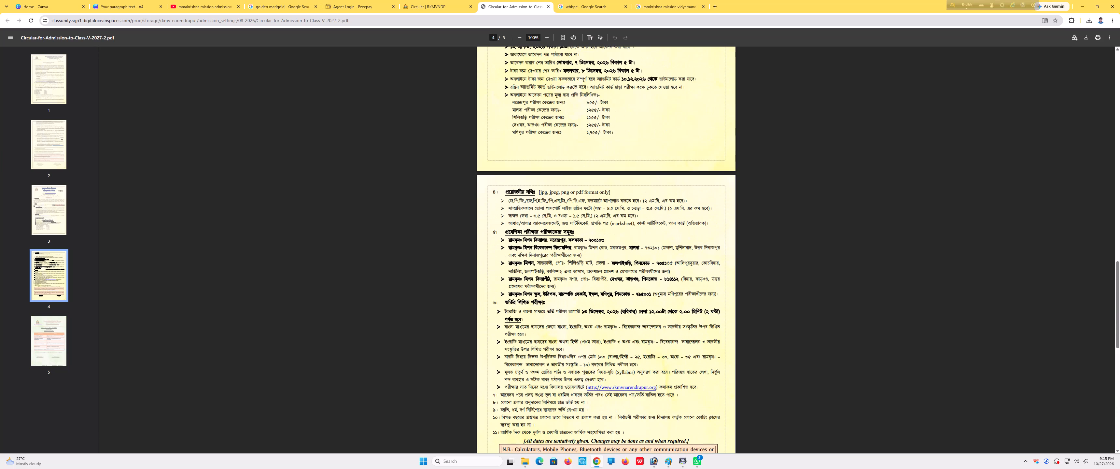
scroll(647, 223, up, 1)
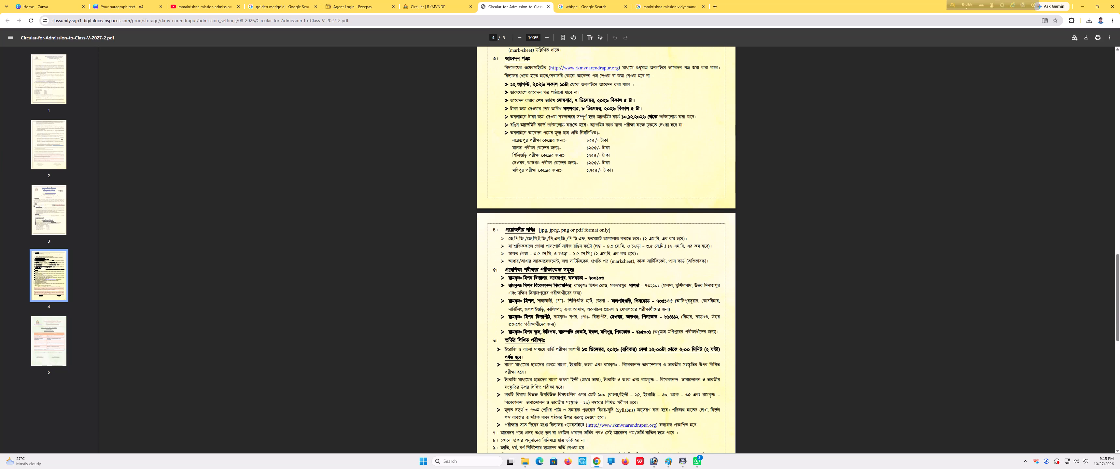
scroll(647, 223, up, 11)
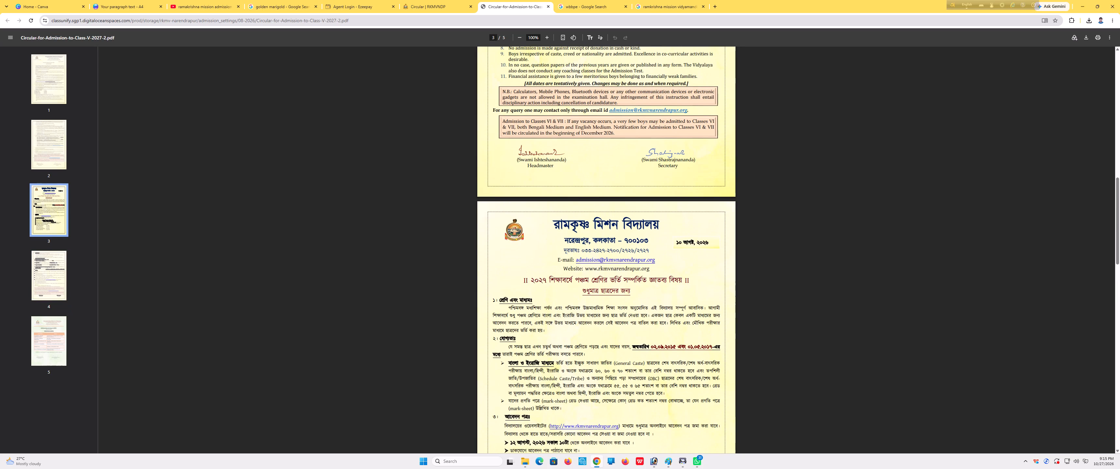
Read the circular's Bengali notice from eligibility through fees, required documents and exam centres to the Important Dates table.
scroll(647, 223, down, 3)
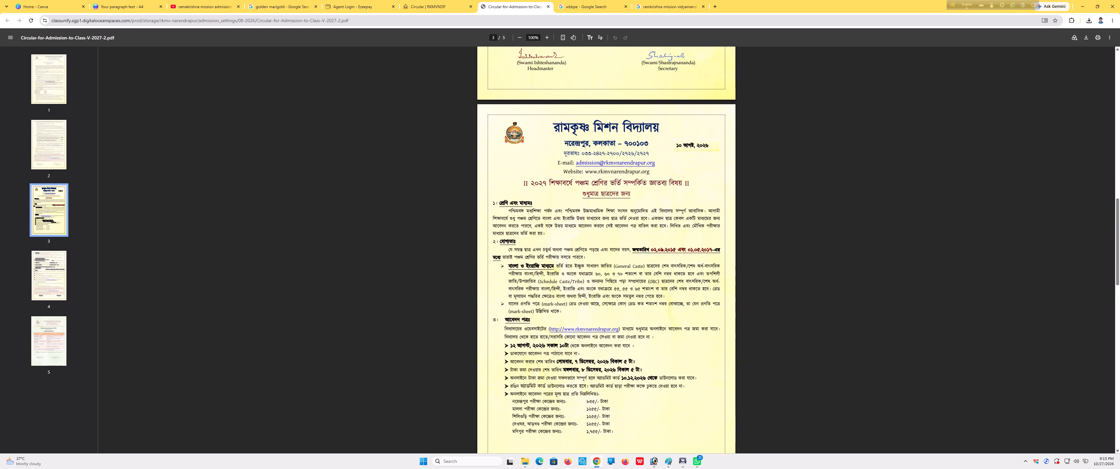
scroll(647, 223, down, 1)
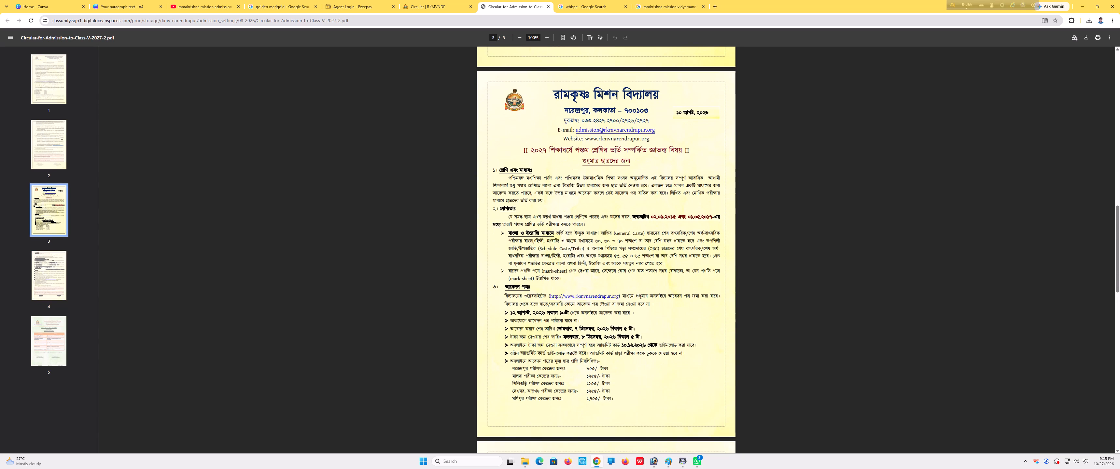
scroll(647, 223, down, 3)
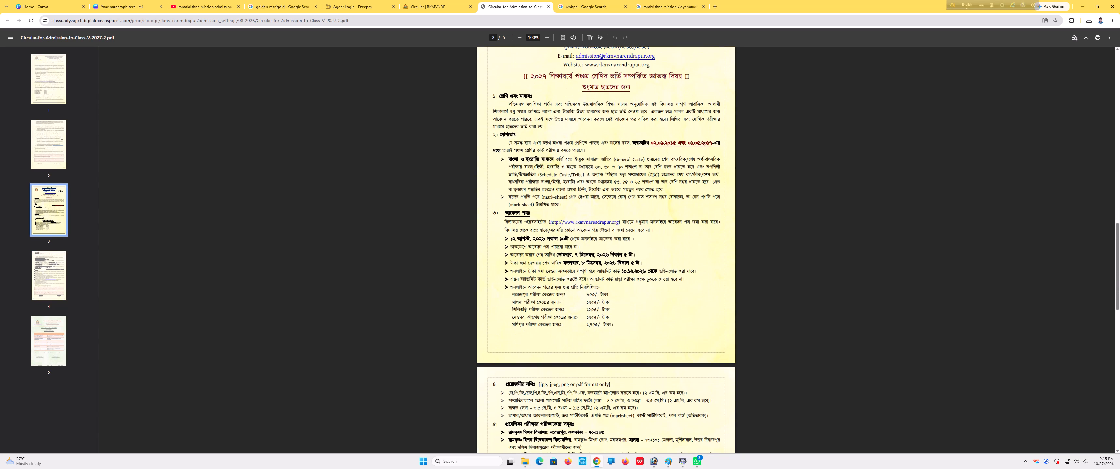
scroll(647, 223, down, 2)
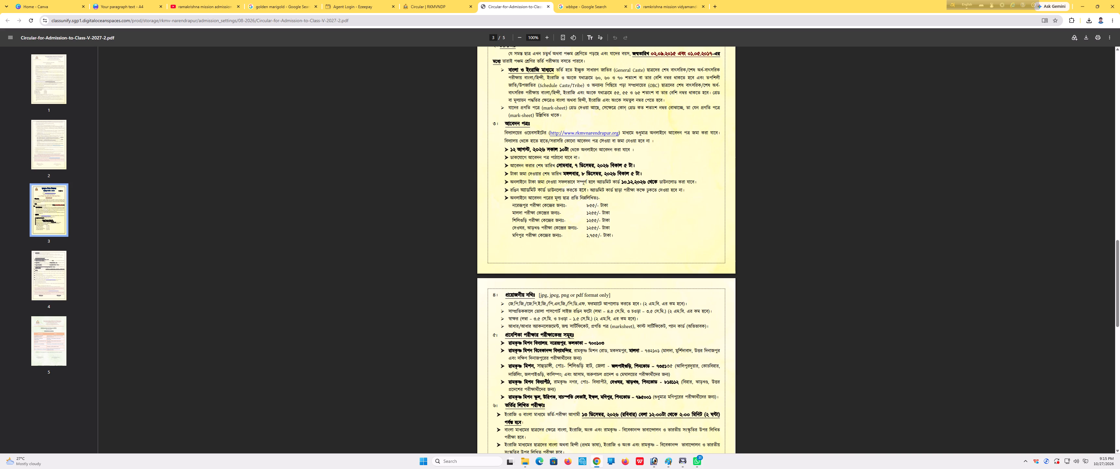
scroll(647, 223, down, 5)
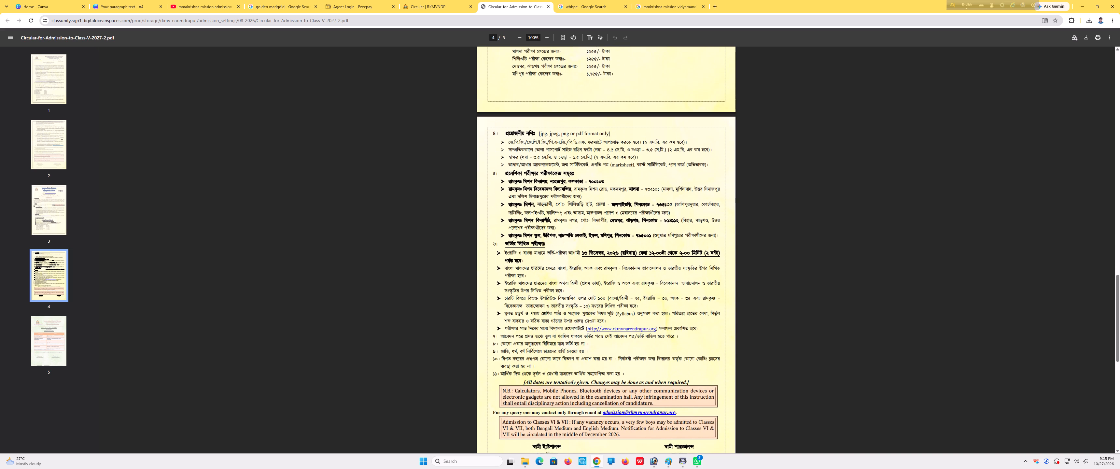
scroll(647, 223, down, 11)
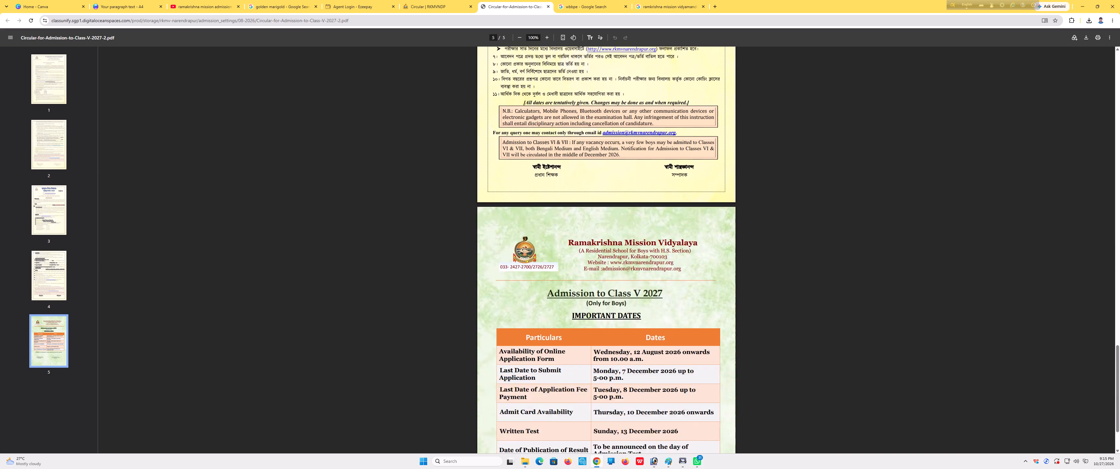
Review the circular backwards, from the Bengali exam rules through the English notice to its first page.
scroll(647, 223, up, 11)
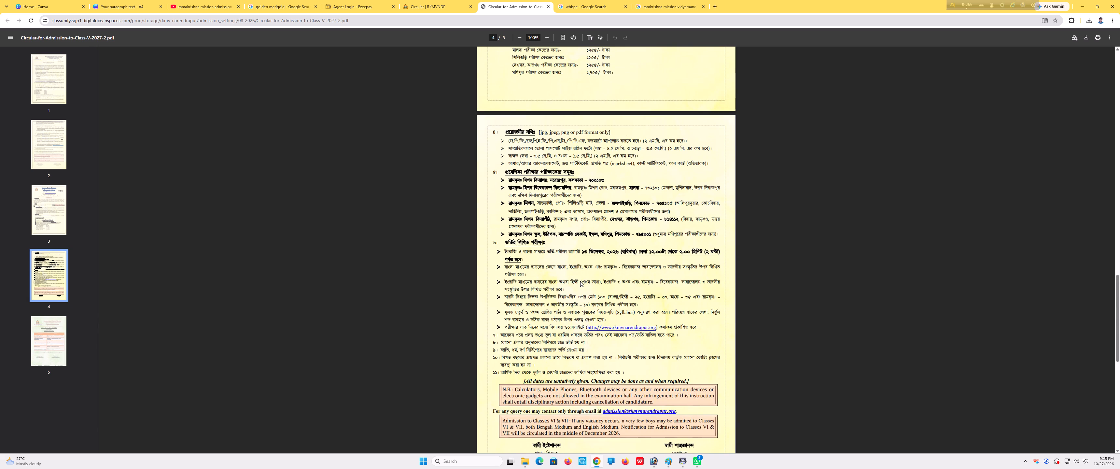
scroll(580, 281, up, 3)
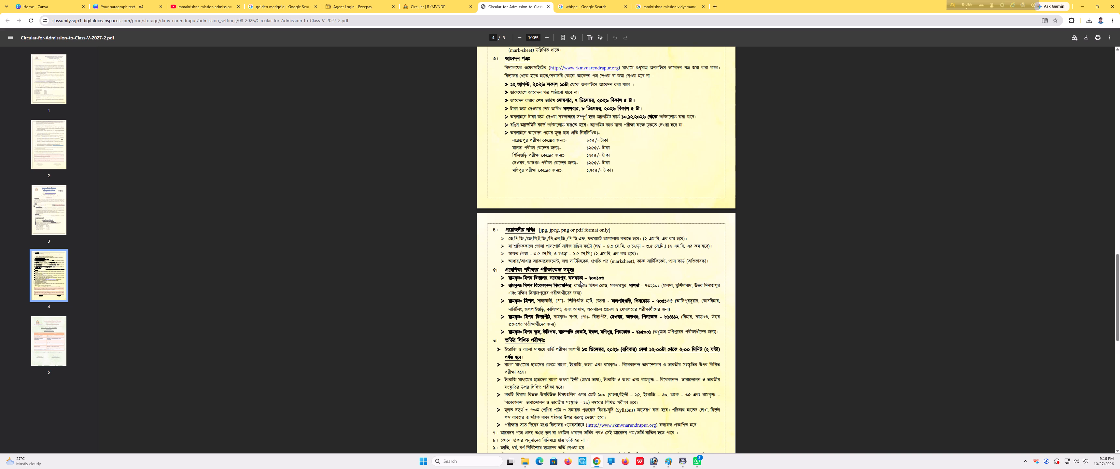
scroll(580, 281, up, 4)
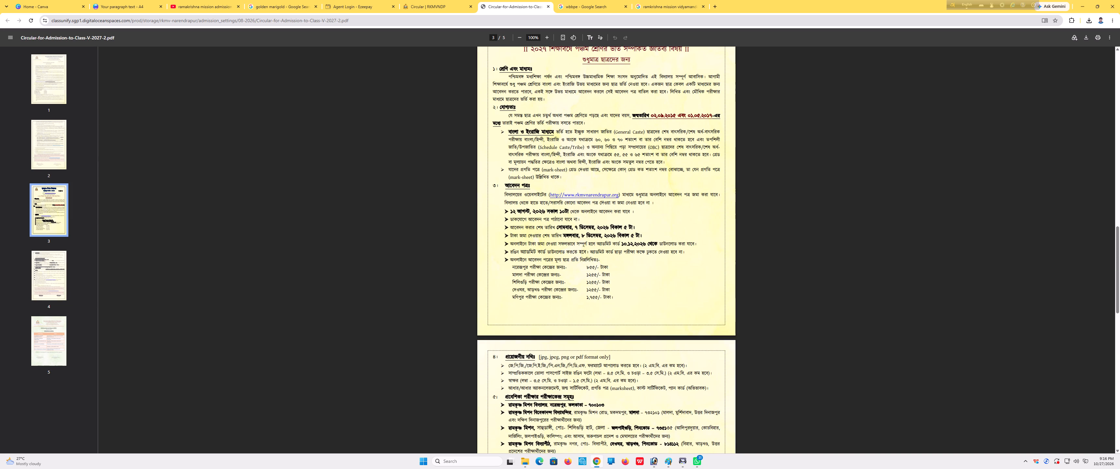
scroll(583, 277, up, 1)
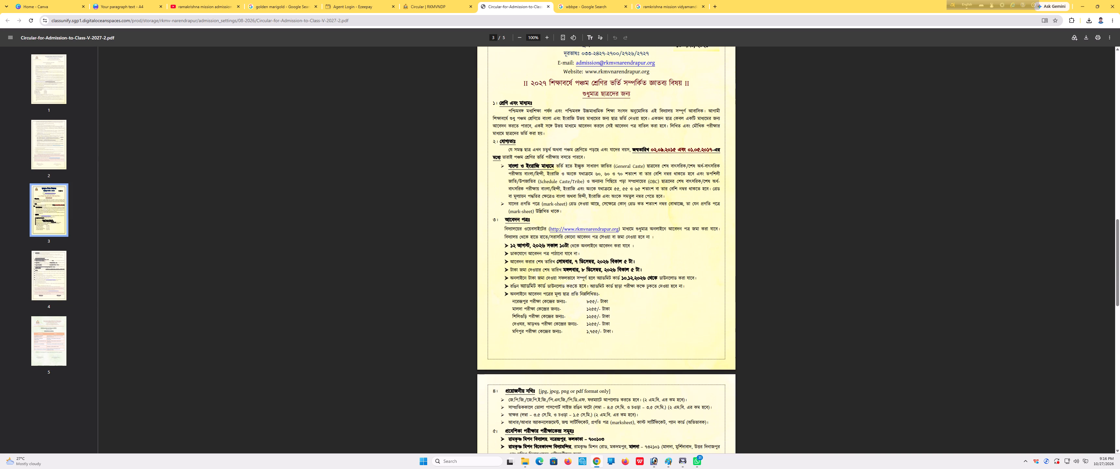
scroll(583, 277, up, 3)
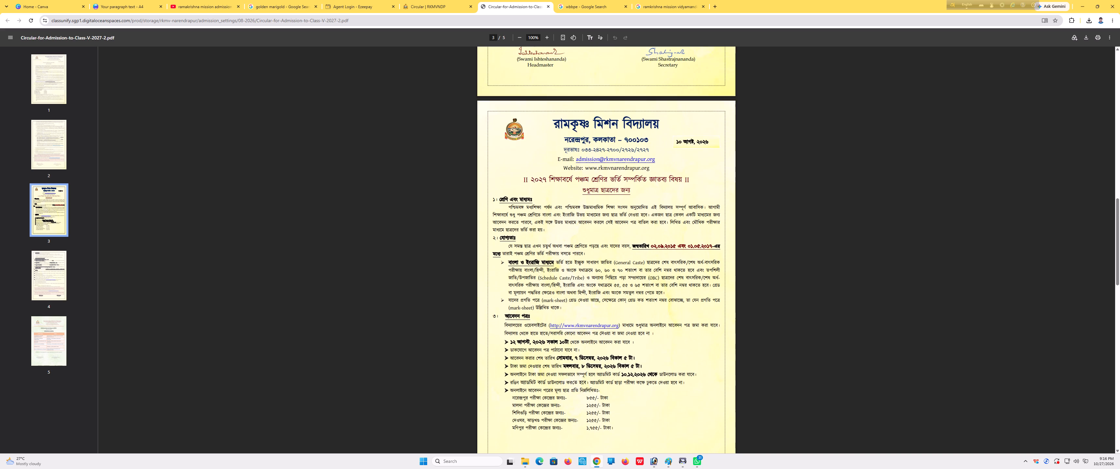
scroll(583, 277, up, 10)
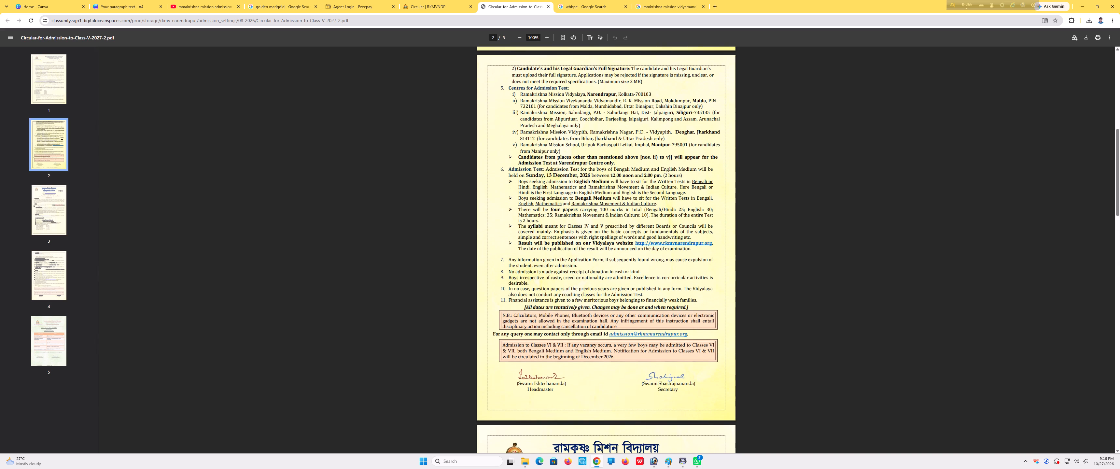
scroll(583, 277, up, 6)
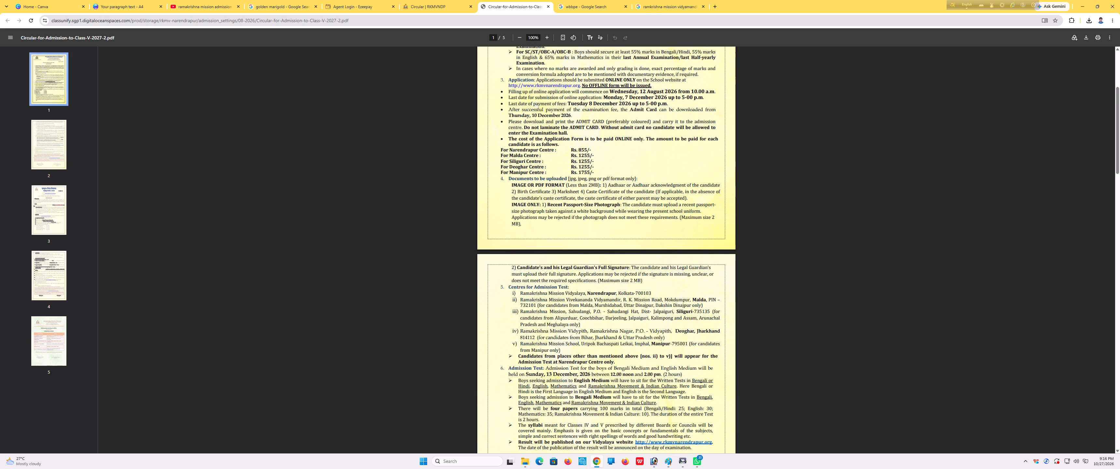
scroll(583, 277, up, 7)
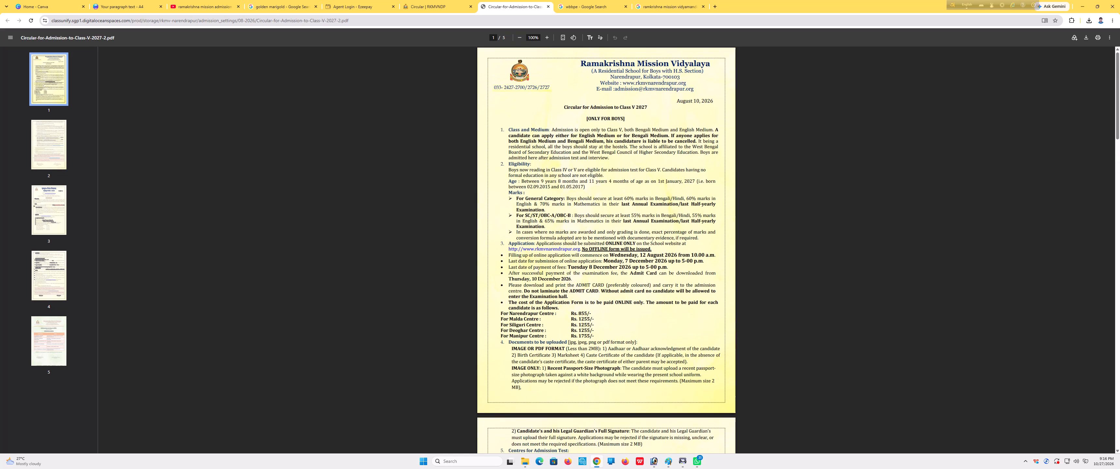
Recheck the Bengali notice's fees, required documents, exam centres and written test rules, and return to the circular's first page.
scroll(583, 277, down, 3)
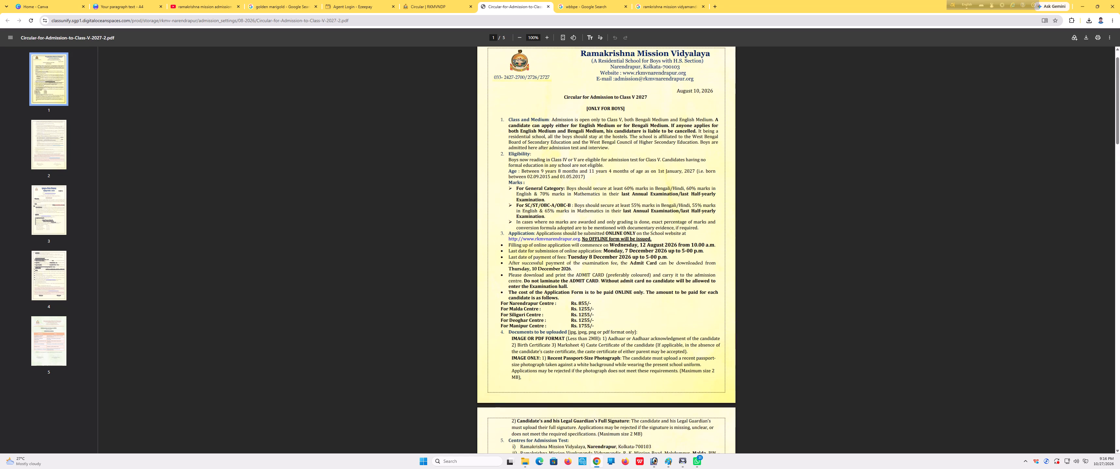
scroll(583, 277, down, 20)
scroll(583, 277, down, 1)
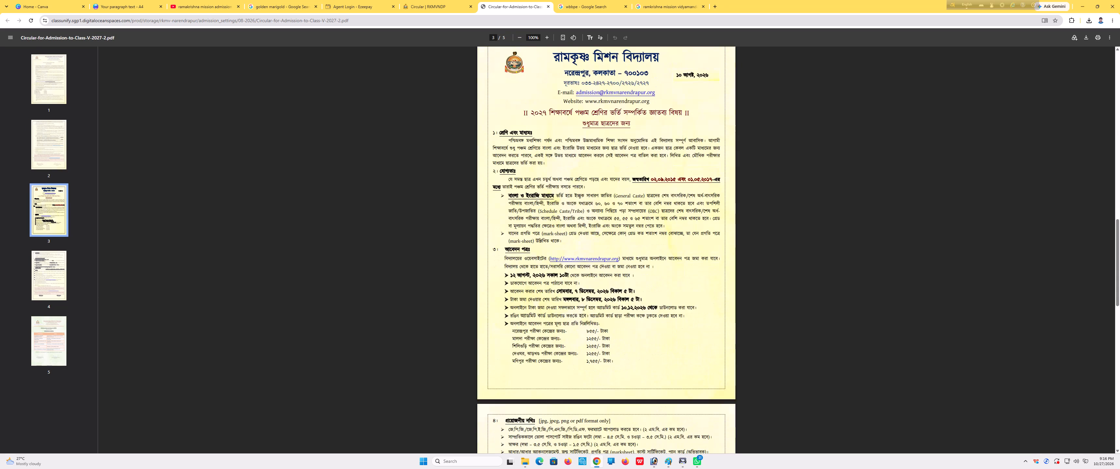
scroll(583, 278, down, 1)
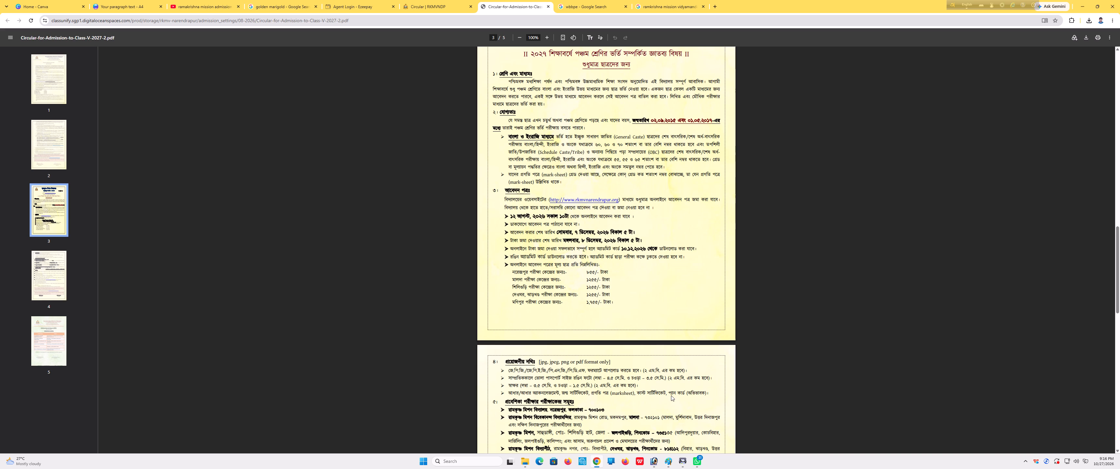
scroll(671, 395, down, 5)
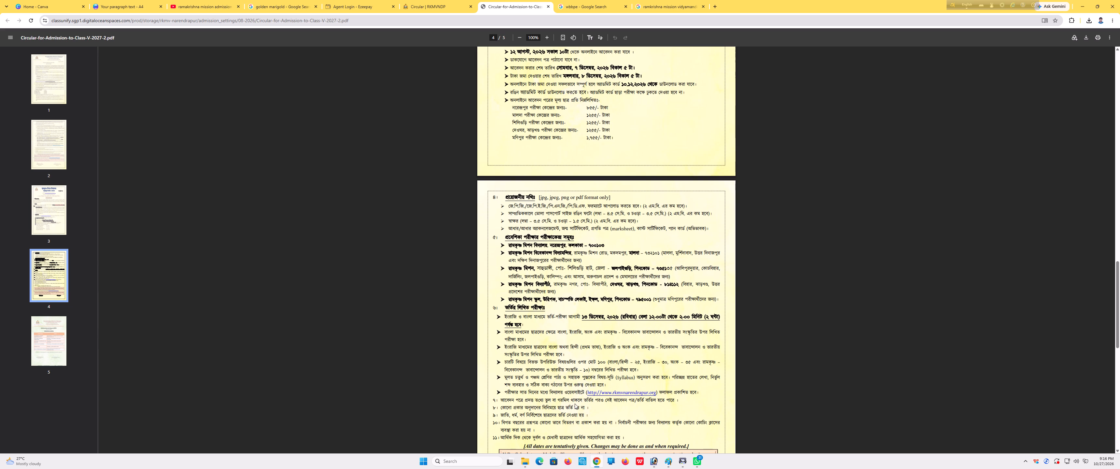
scroll(582, 404, down, 2)
scroll(557, 367, down, 4)
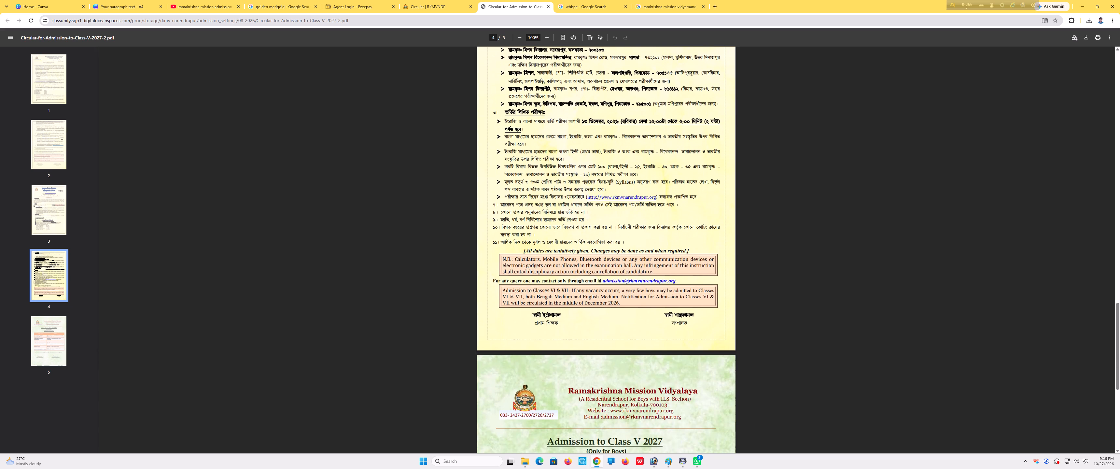
scroll(557, 364, down, 10)
scroll(557, 364, up, 18)
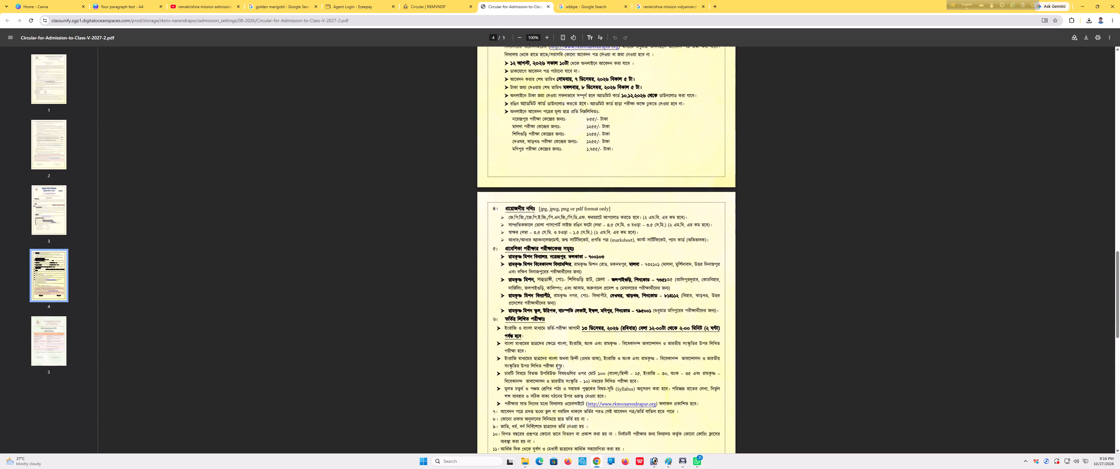
scroll(557, 364, up, 20)
scroll(557, 364, up, 16)
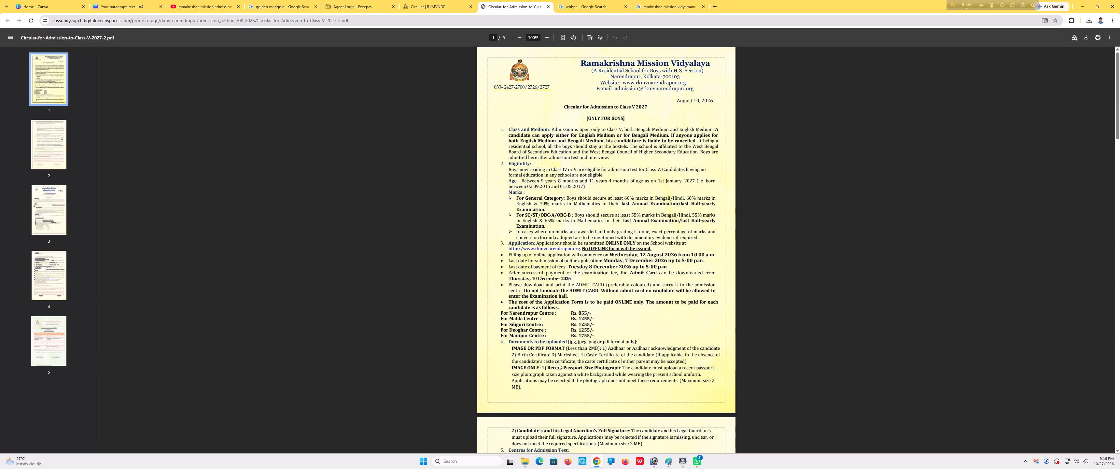
Go through the whole circular once more, from the English notice through the Bengali notice to the Important Dates table.
scroll(599, 312, down, 15)
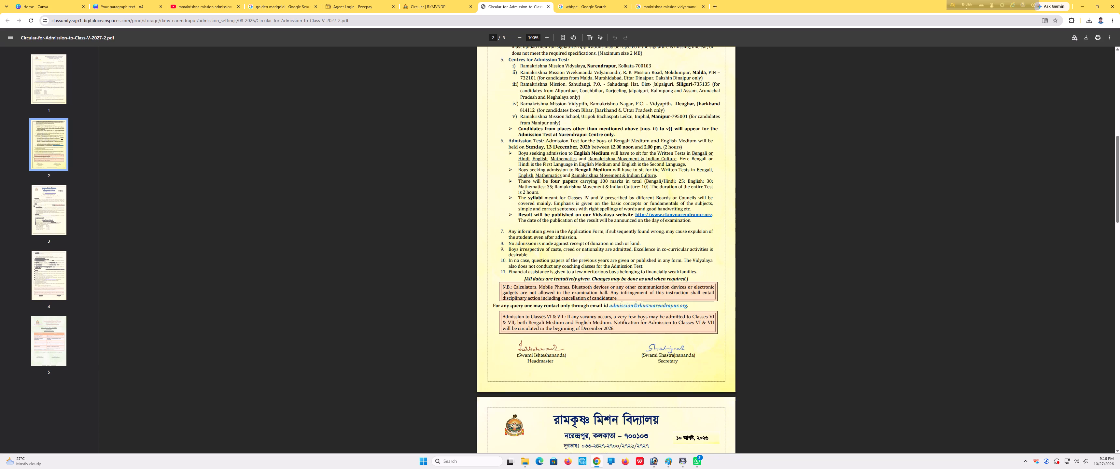
scroll(599, 314, down, 2)
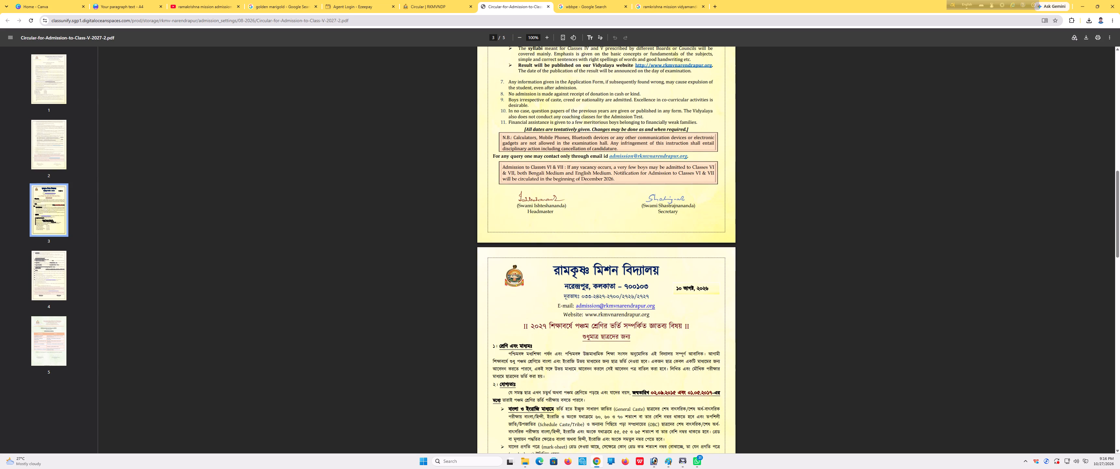
scroll(649, 317, down, 3)
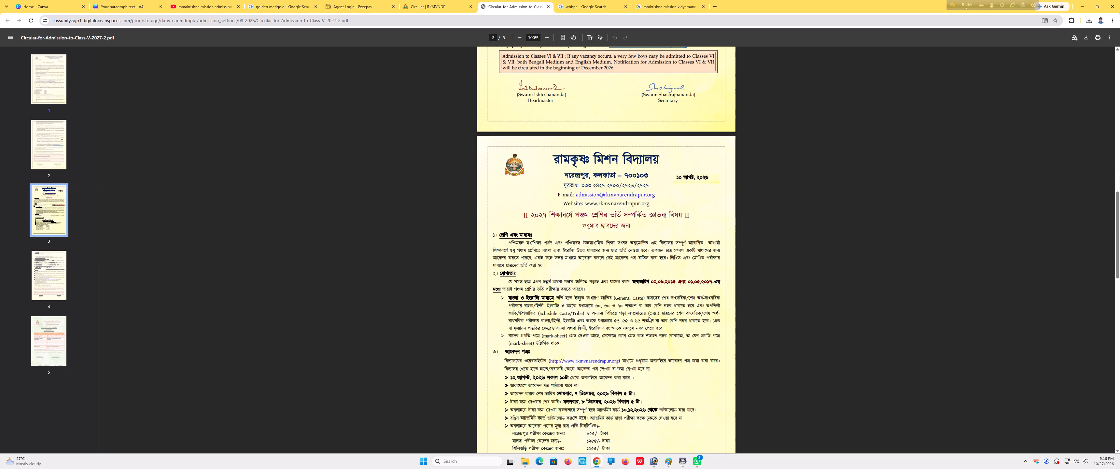
scroll(649, 317, down, 3)
scroll(649, 317, up, 3)
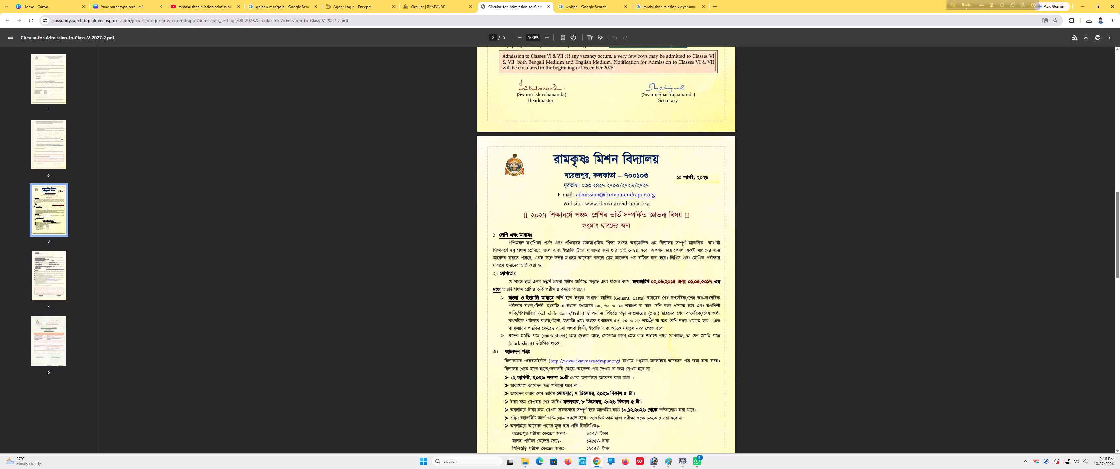
scroll(649, 317, up, 20)
scroll(649, 317, up, 10)
scroll(650, 317, down, 11)
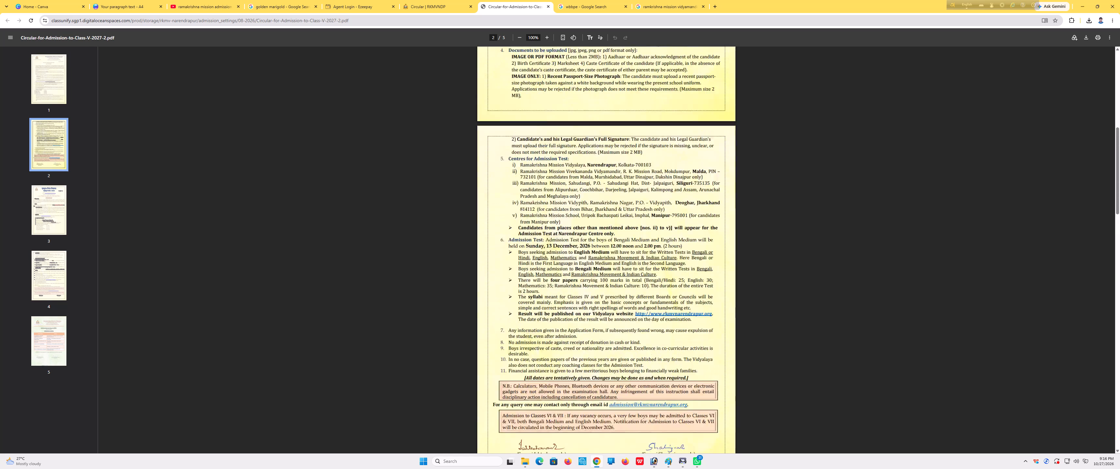
scroll(650, 317, down, 18)
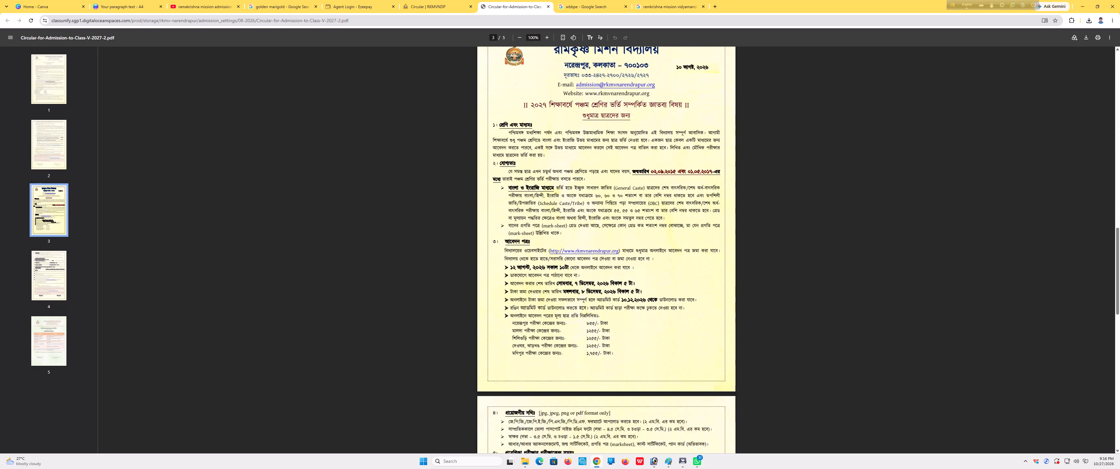
scroll(650, 317, down, 13)
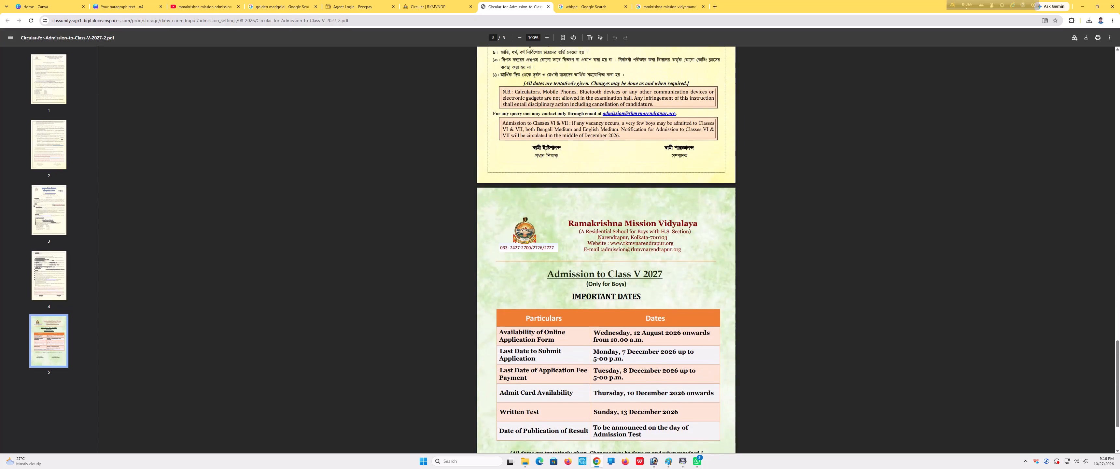
scroll(650, 317, down, 1)
scroll(650, 317, up, 5)
Save the full admission circular as a PDF on the Desktop under its suggested file name.
key(ctrl+p)
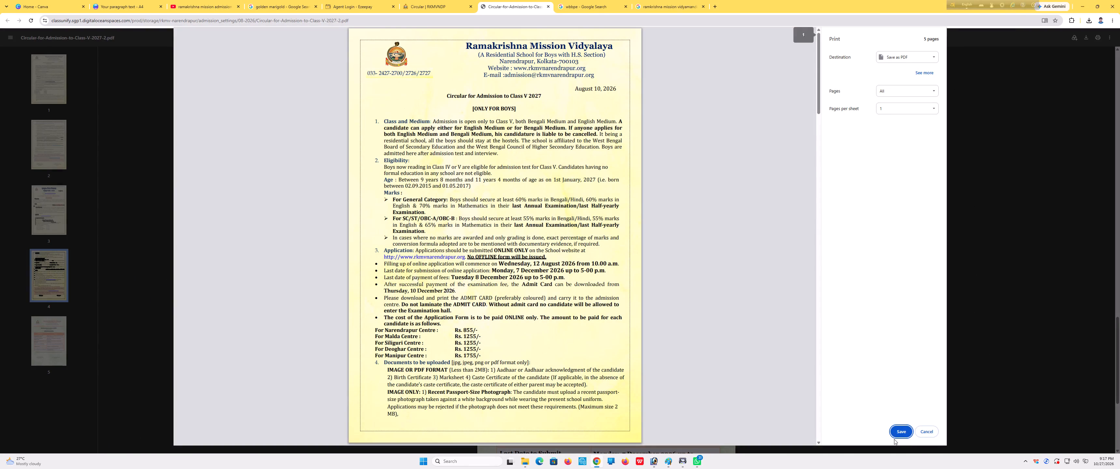
click(899, 435)
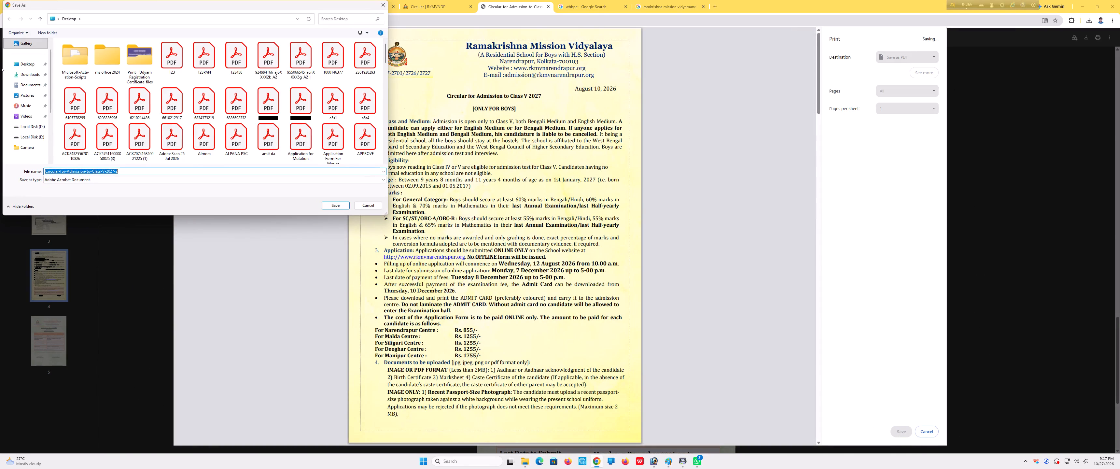
click(26, 68)
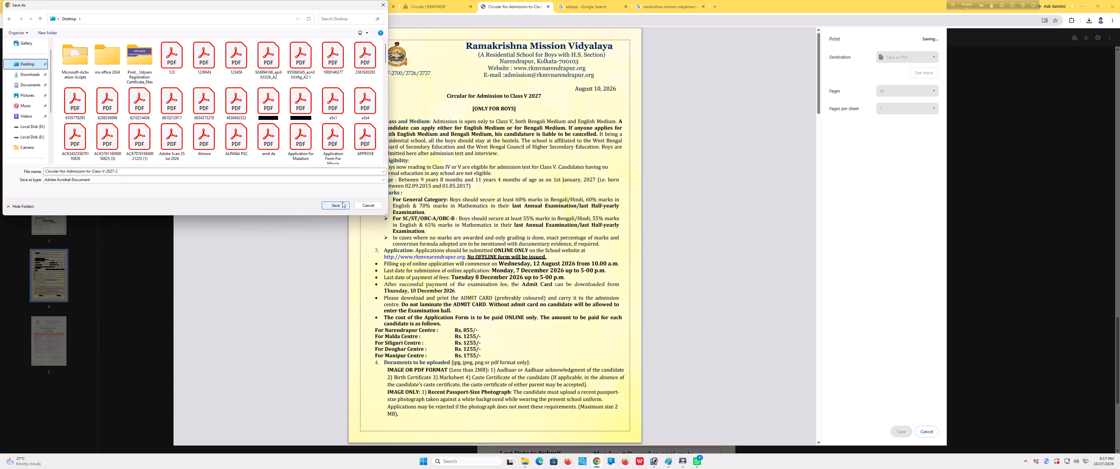
click(342, 202)
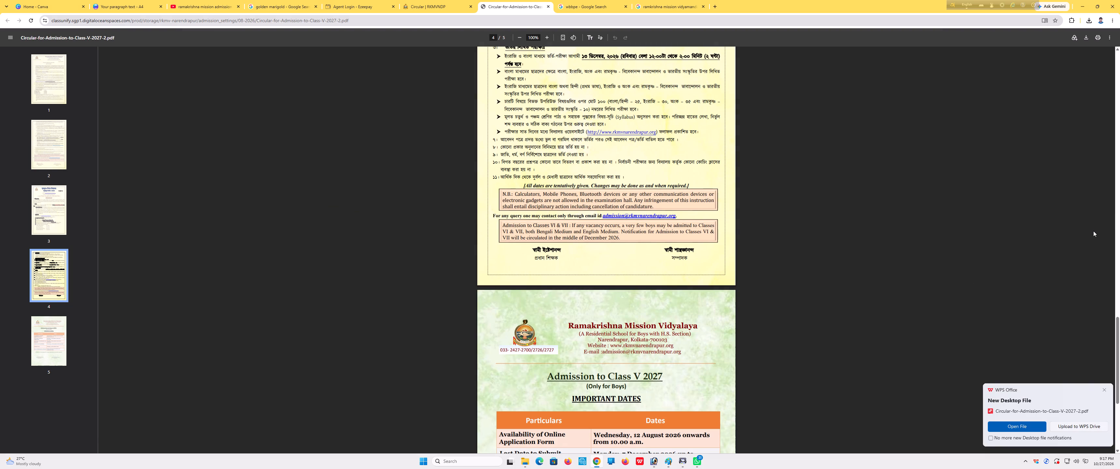
Follow the circular's link to the school website, look through the homepage and open the Admission to Class V 2027 page.
click(634, 130)
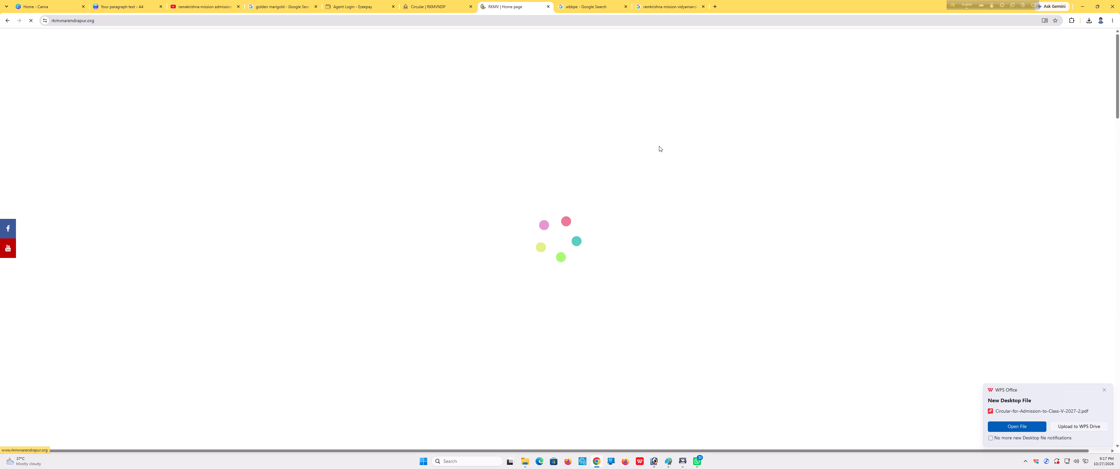
scroll(660, 148, down, 4)
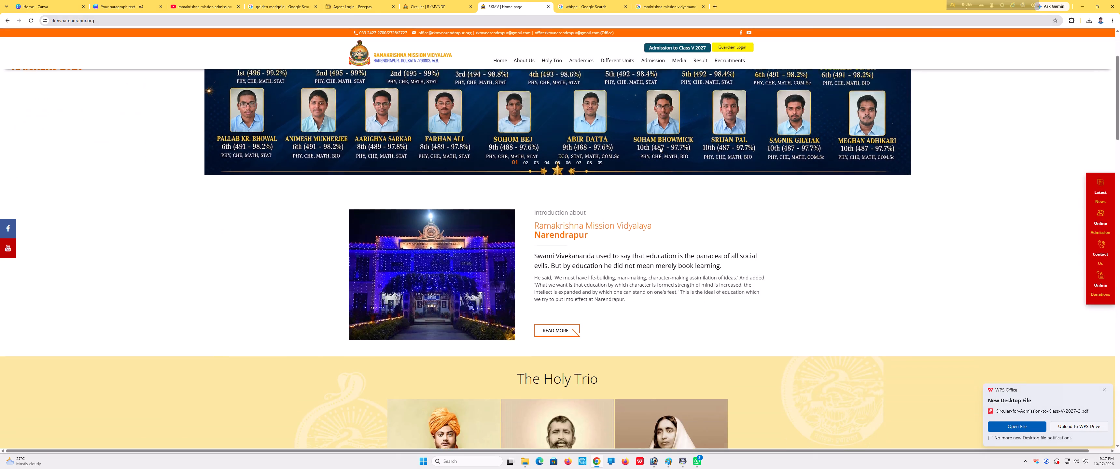
scroll(660, 148, up, 6)
scroll(660, 148, down, 8)
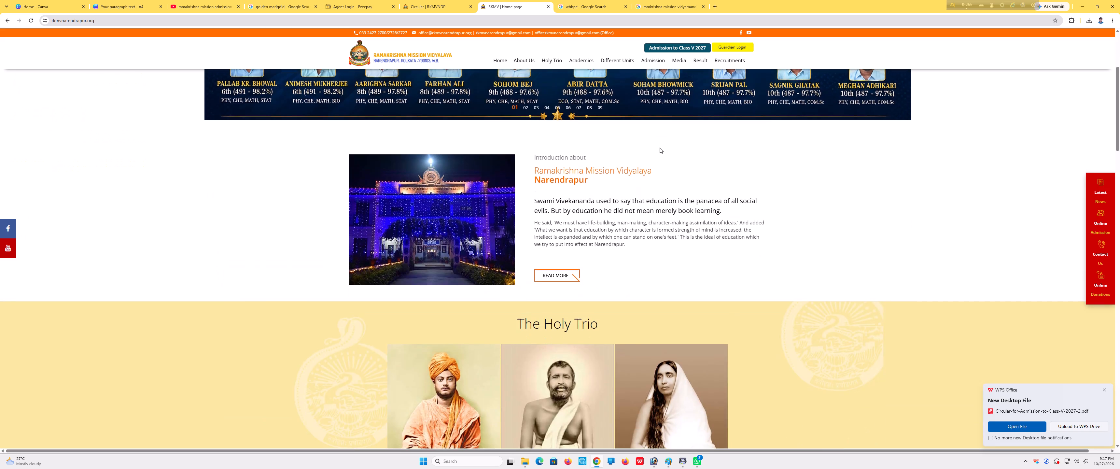
scroll(660, 148, down, 16)
scroll(660, 148, down, 12)
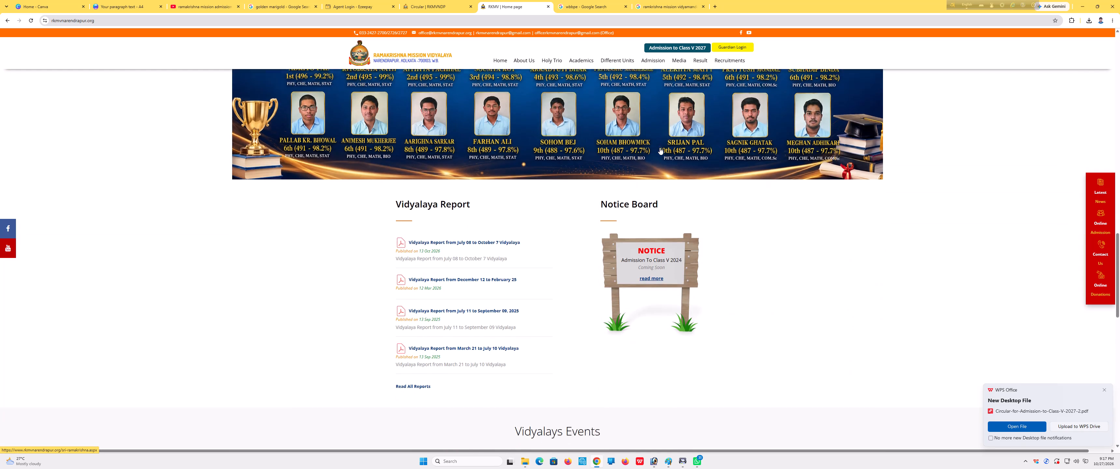
scroll(660, 148, down, 12)
scroll(660, 148, up, 9)
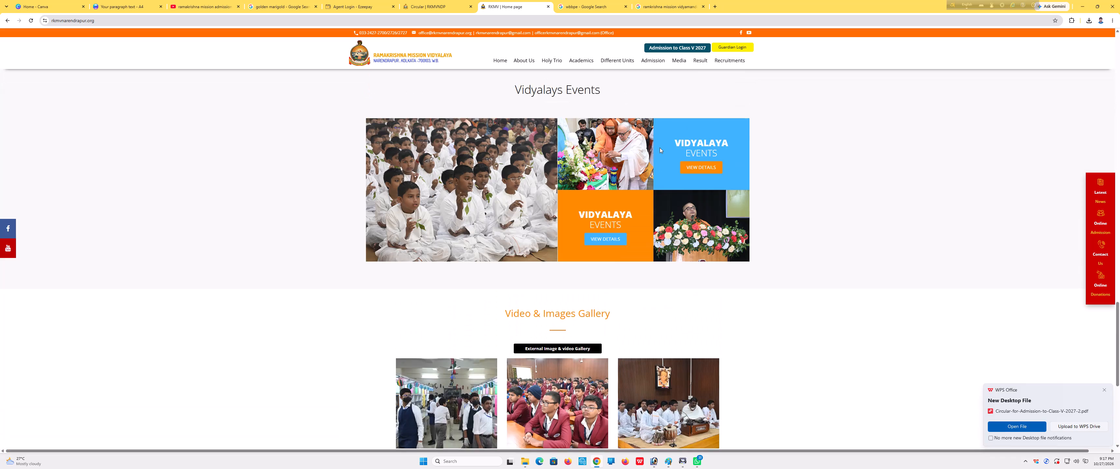
scroll(660, 148, up, 20)
scroll(660, 148, up, 15)
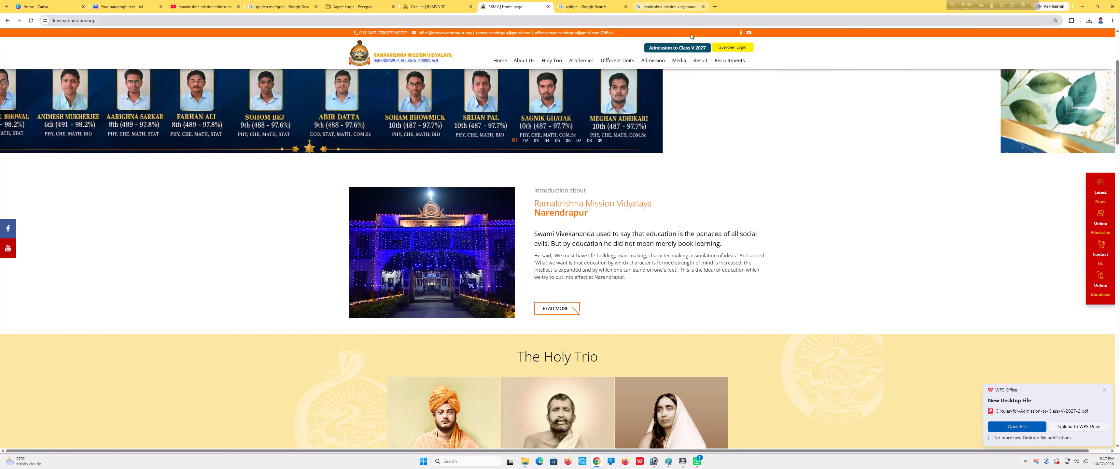
click(685, 47)
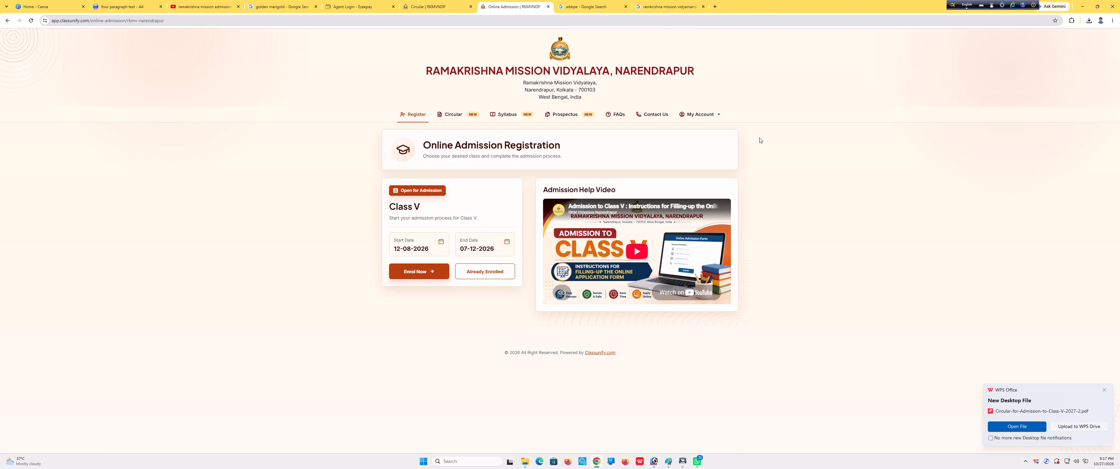
Shrink the browser window to reach the desktop and open the Downloads folder in File Explorer.
click(1095, 8)
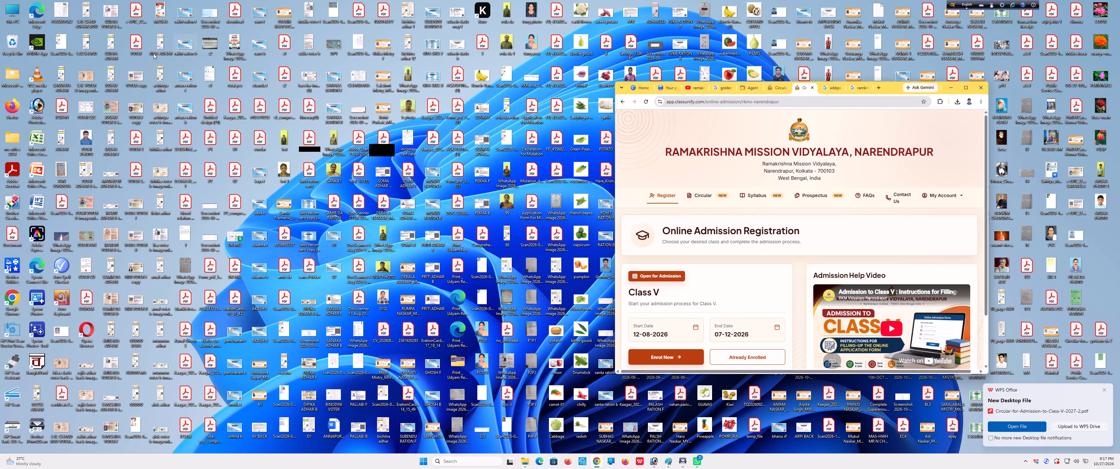
double_click(10, 16)
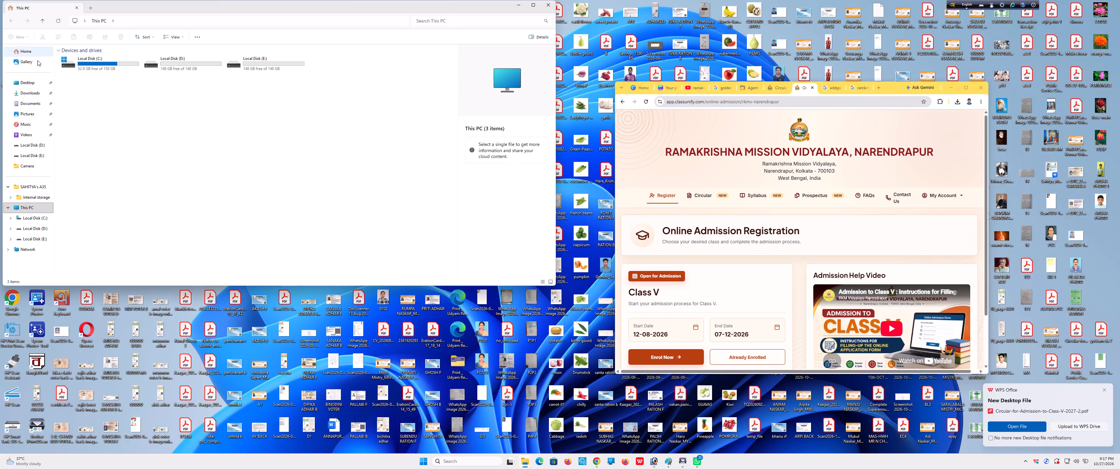
click(34, 94)
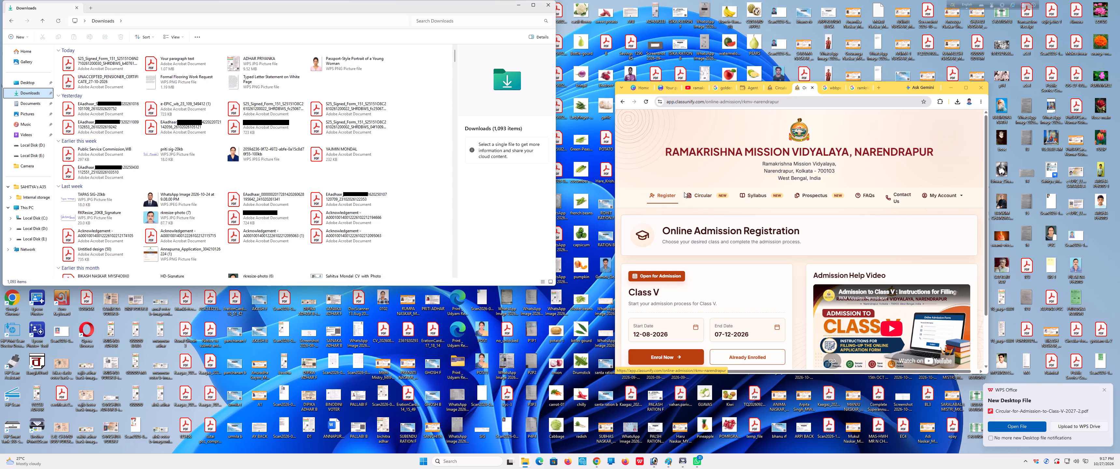
In the browser, open the Circular for Admission to Class V 2027 from the admission site and save it as a PDF in Downloads.
click(696, 193)
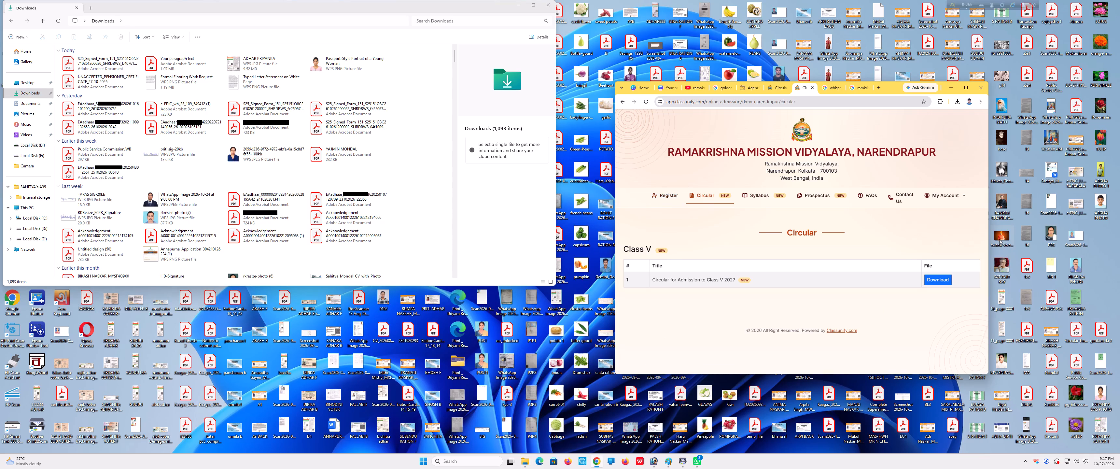
click(934, 280)
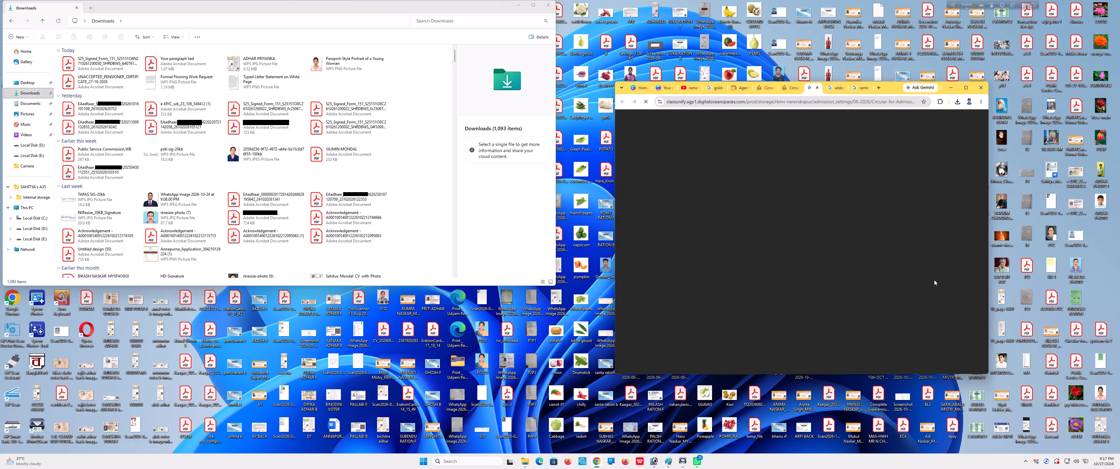
scroll(912, 235, down, 5)
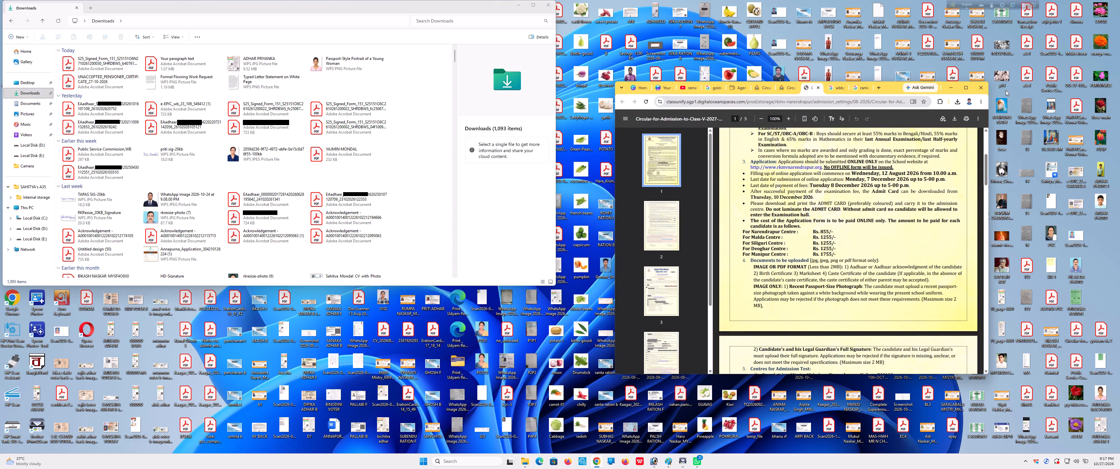
click(967, 118)
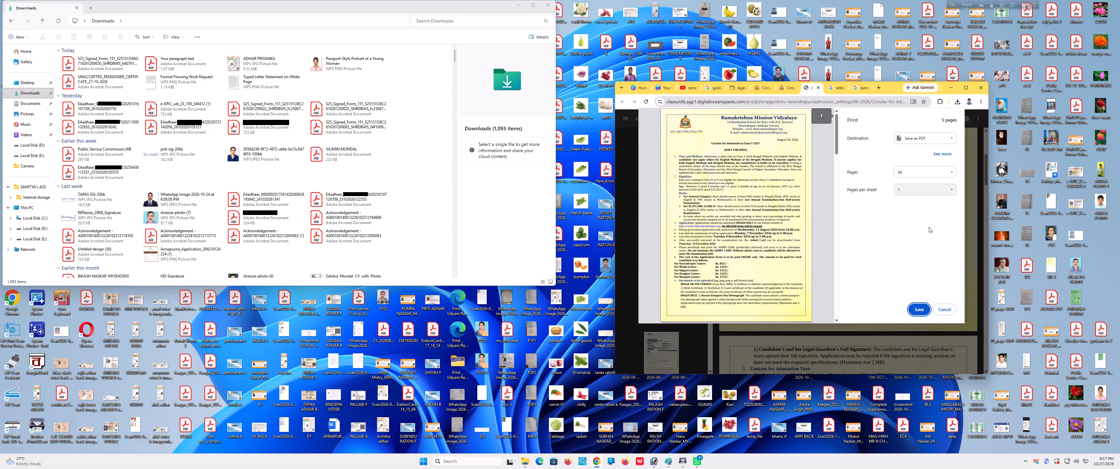
click(913, 311)
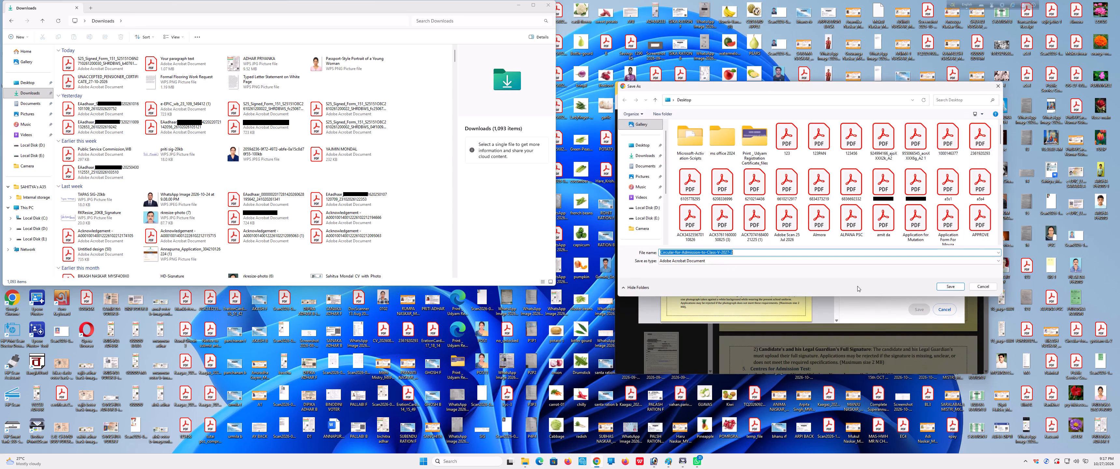
click(646, 146)
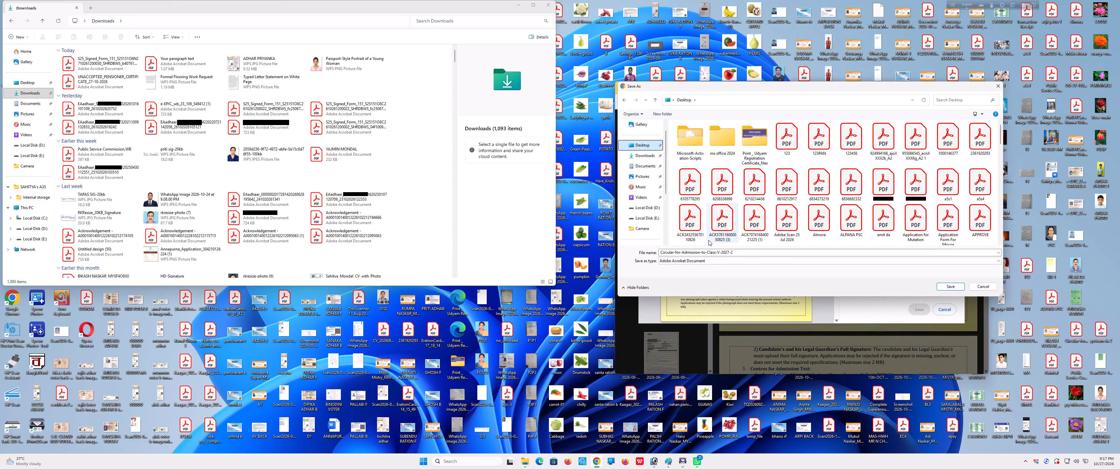
click(650, 157)
click(947, 286)
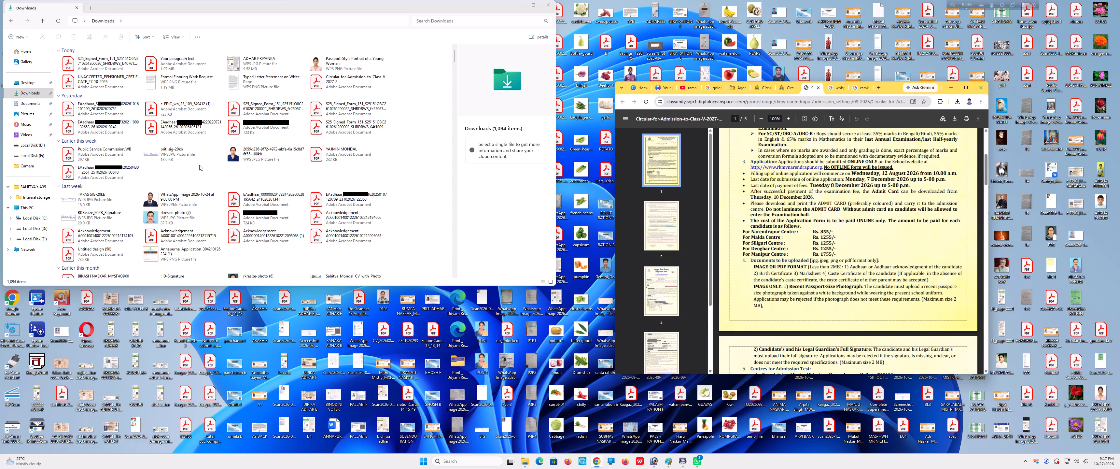
Open the newly saved circular PDF from the Downloads folder in File Explorer.
click(36, 87)
click(33, 96)
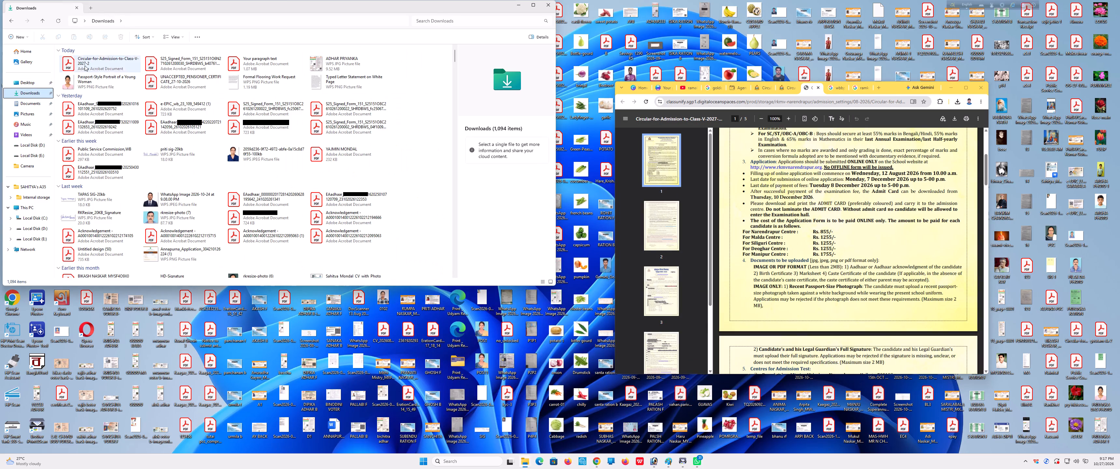
double_click(85, 65)
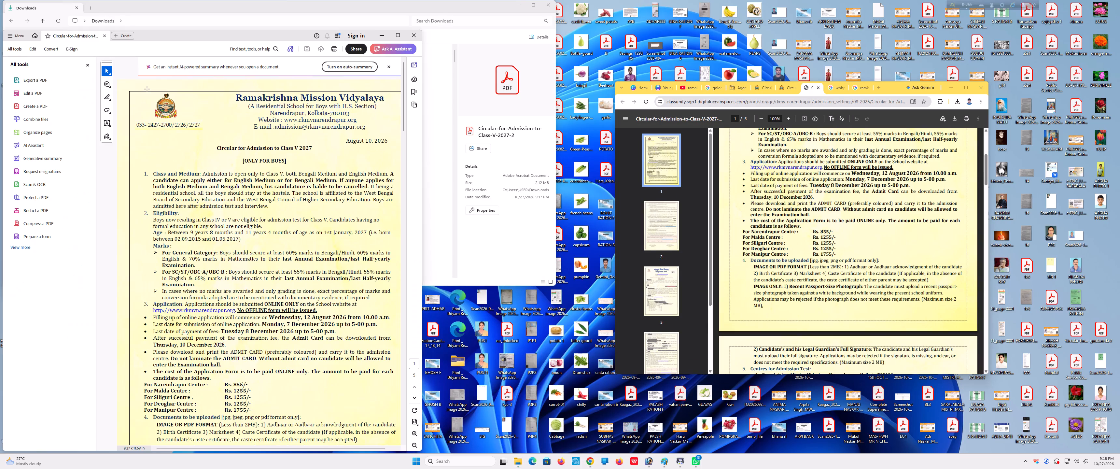
Print only pages 3-4 of the circular.
key(ctrl+p)
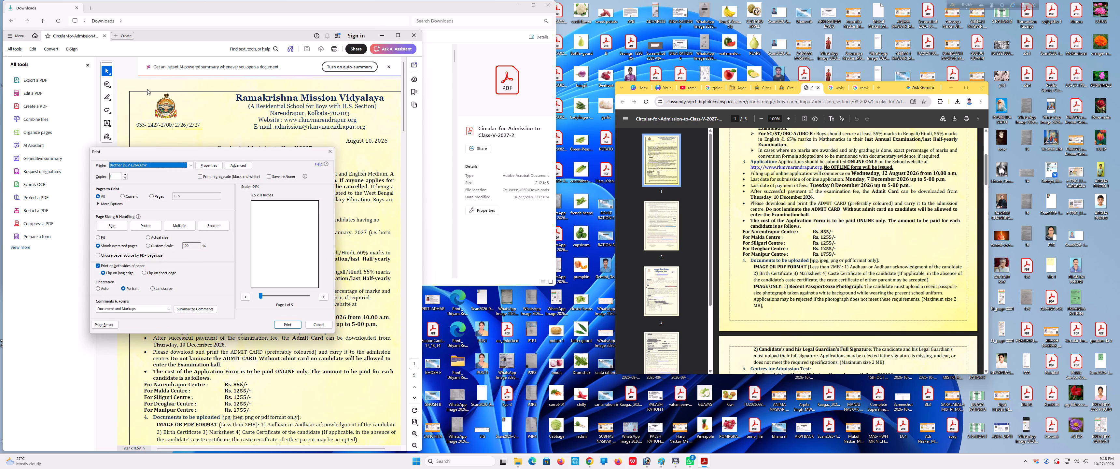
click(151, 196)
click(185, 195)
key(BackSpace)
key(BackSpace)
key(BackSpace)
key(BackSpace)
key(BackSpace)
key(BackSpace)
key(BackSpace)
key(BackSpace)
key(BackSpace)
key(BackSpace)
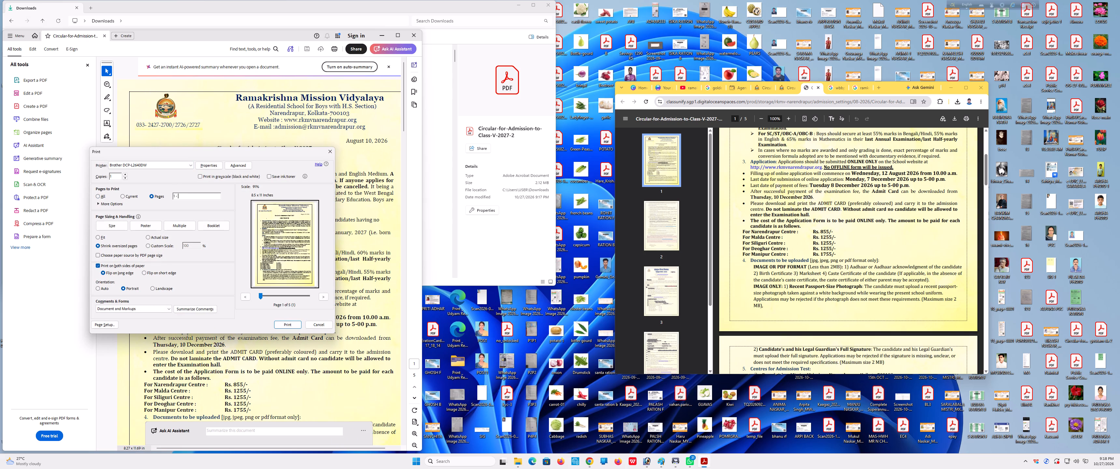
key(3)
text(-4)
scroll(187, 220, down, 5)
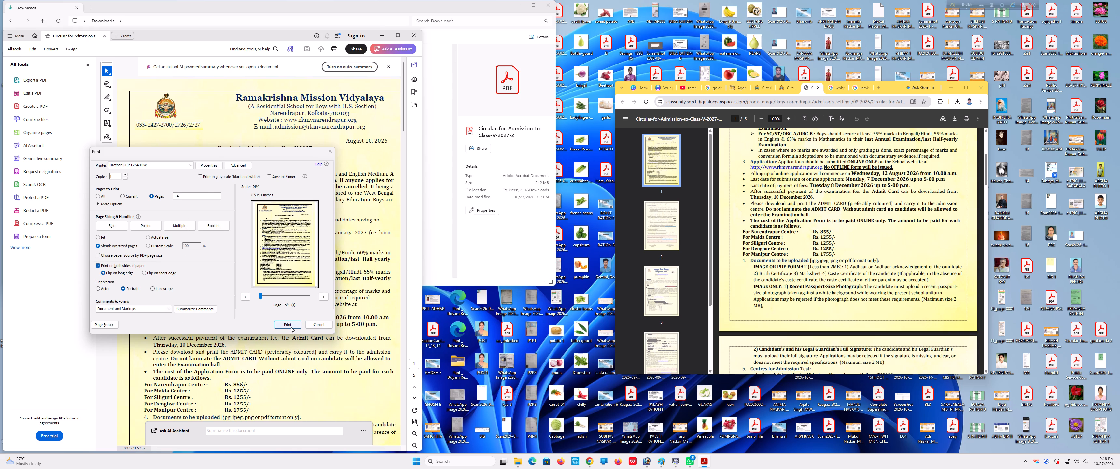
click(291, 327)
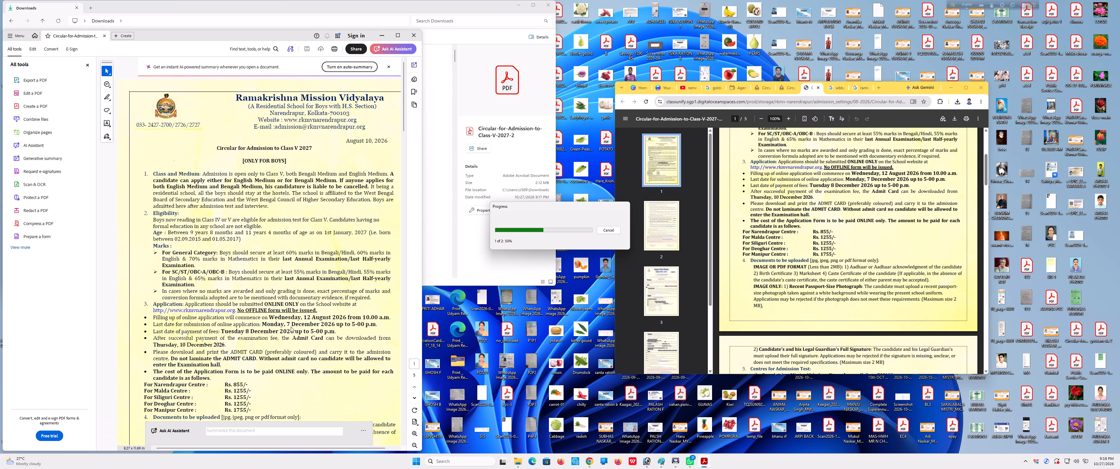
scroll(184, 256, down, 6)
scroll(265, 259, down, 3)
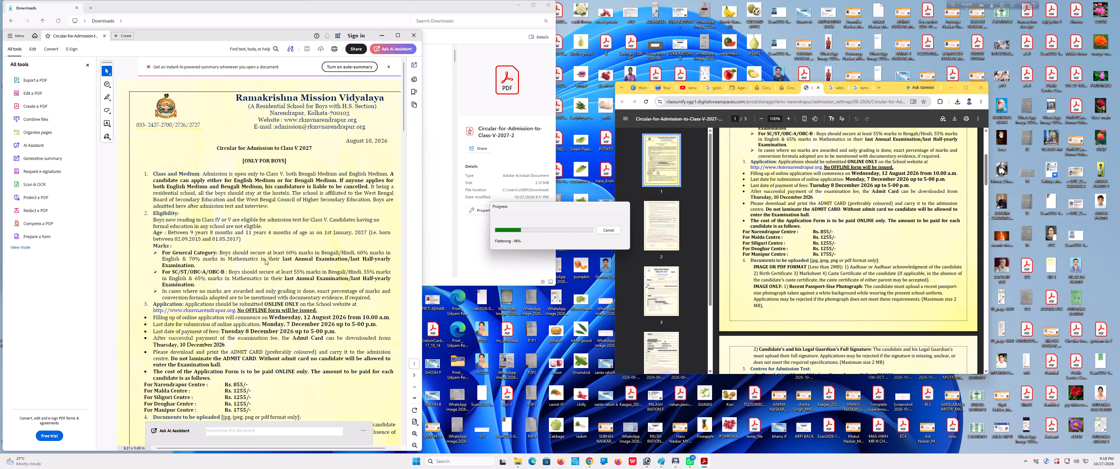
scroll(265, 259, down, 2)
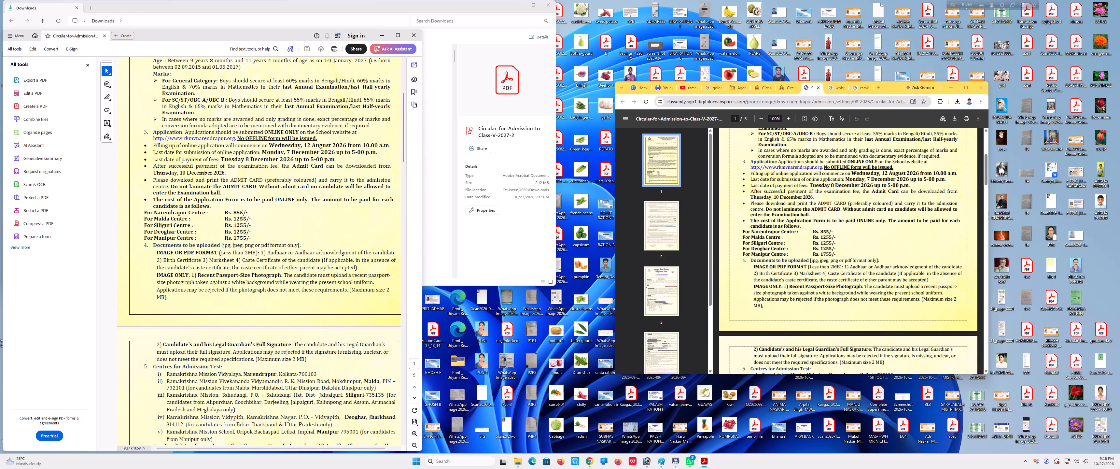
click(977, 87)
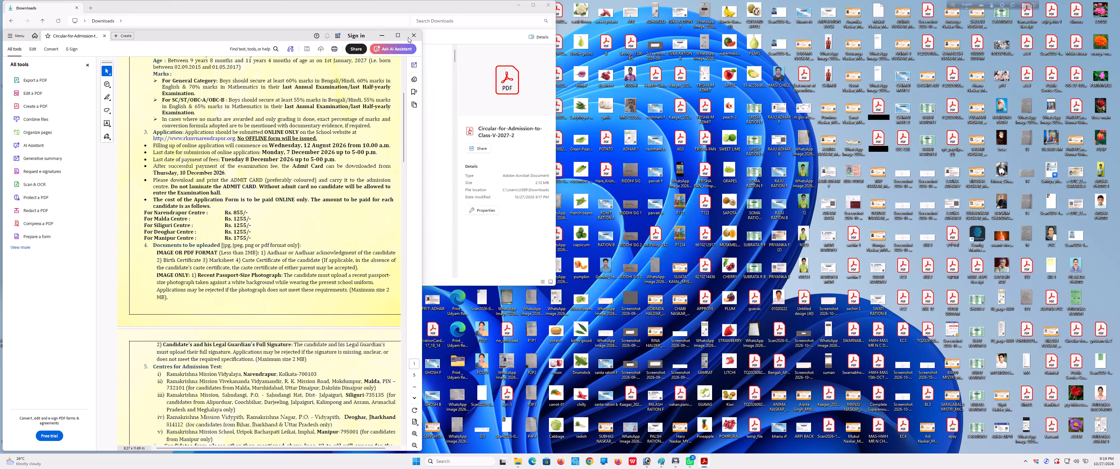